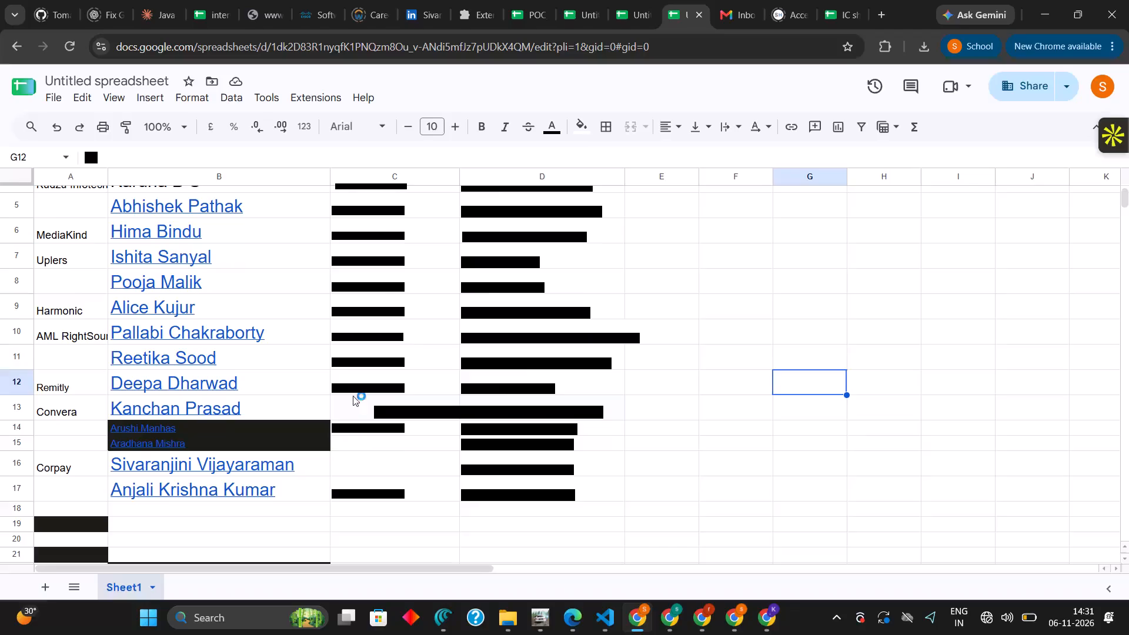
# Look through the HR contact list, checking the company, HR name, contact number, email and update columns.
pyautogui.scroll(4, 343, 395)
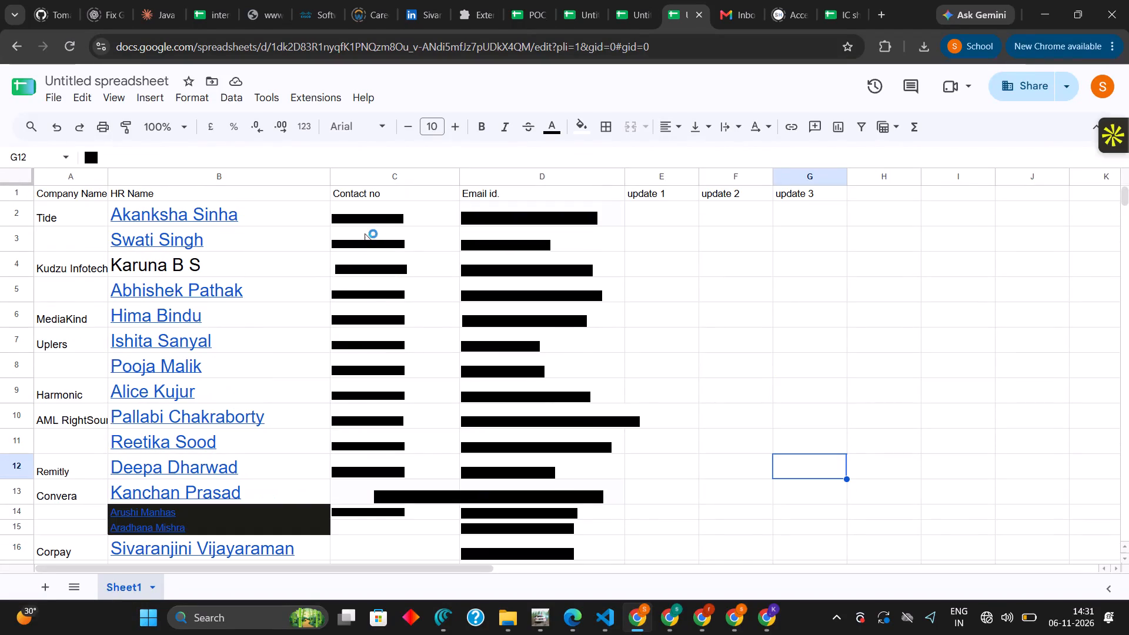
pyautogui.click(380, 224)
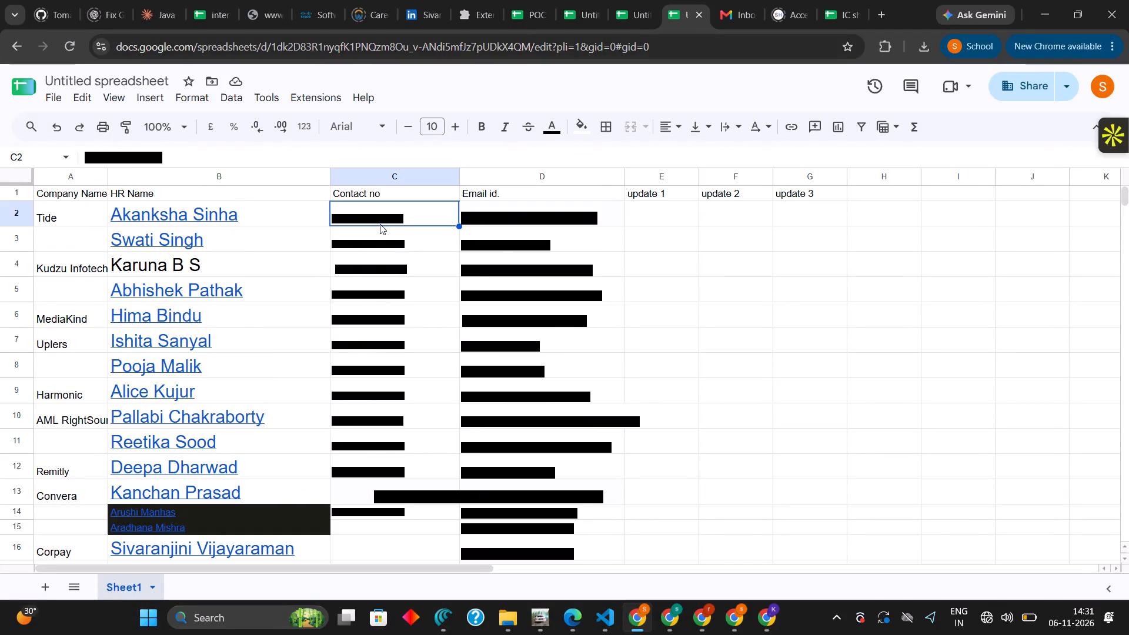
pyautogui.scroll(-2, 349, 386)
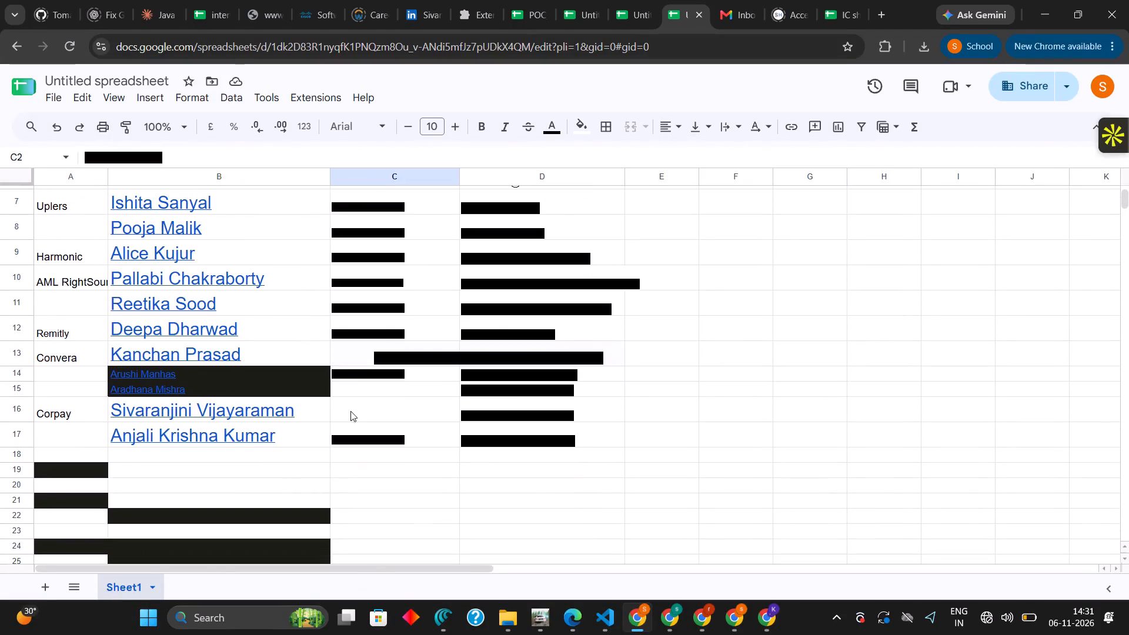
pyautogui.scroll(1, 373, 435)
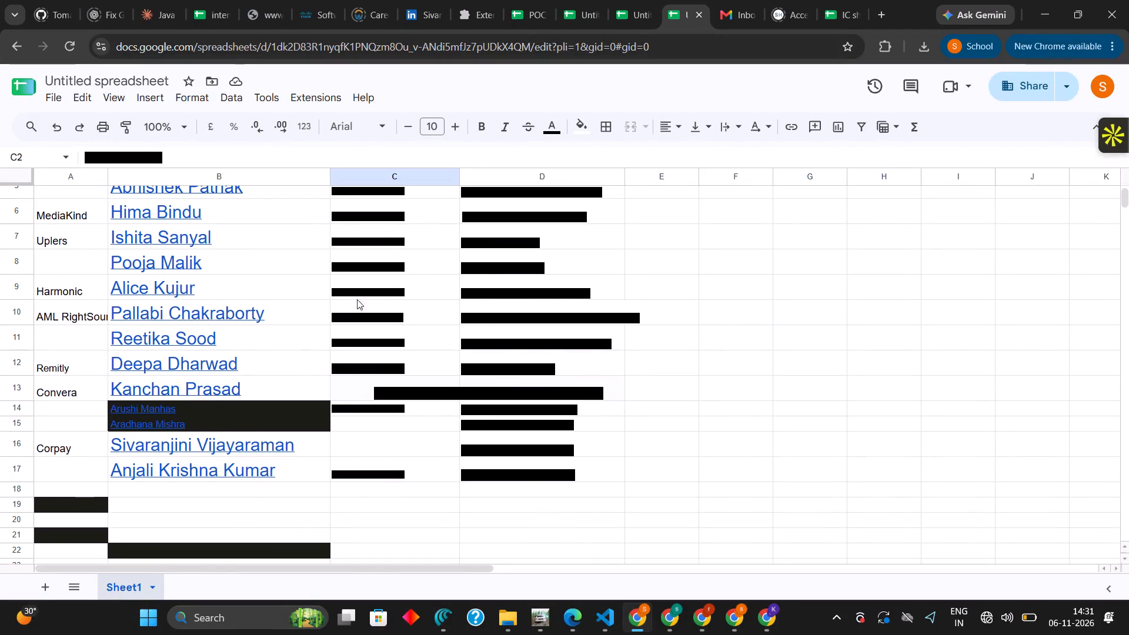
pyautogui.scroll(2, 289, 323)
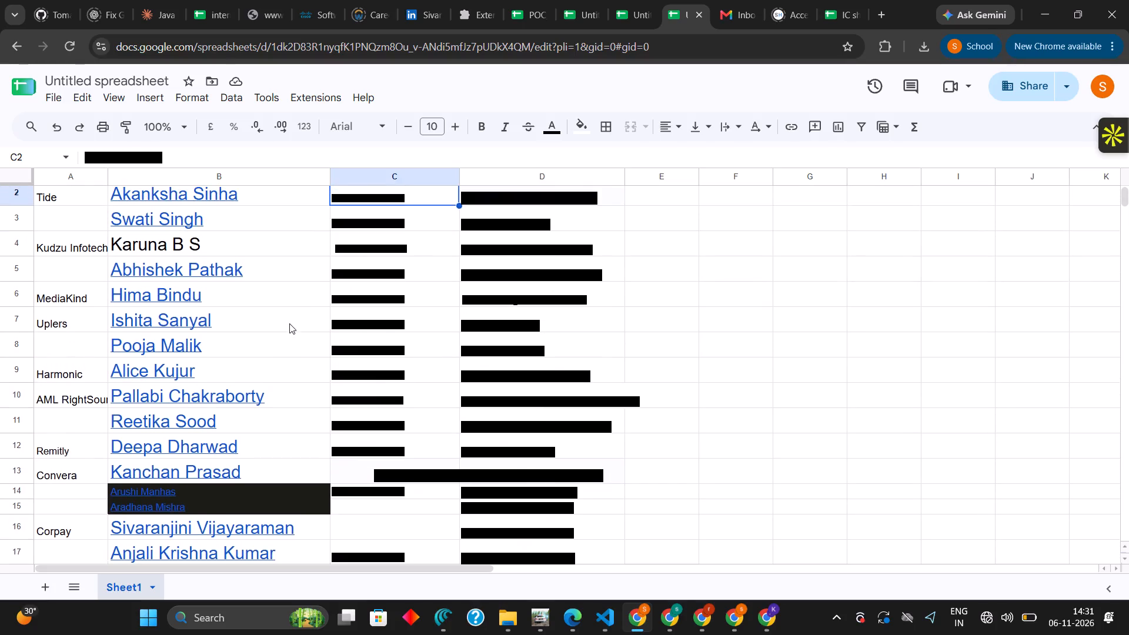
pyautogui.scroll(1, 276, 308)
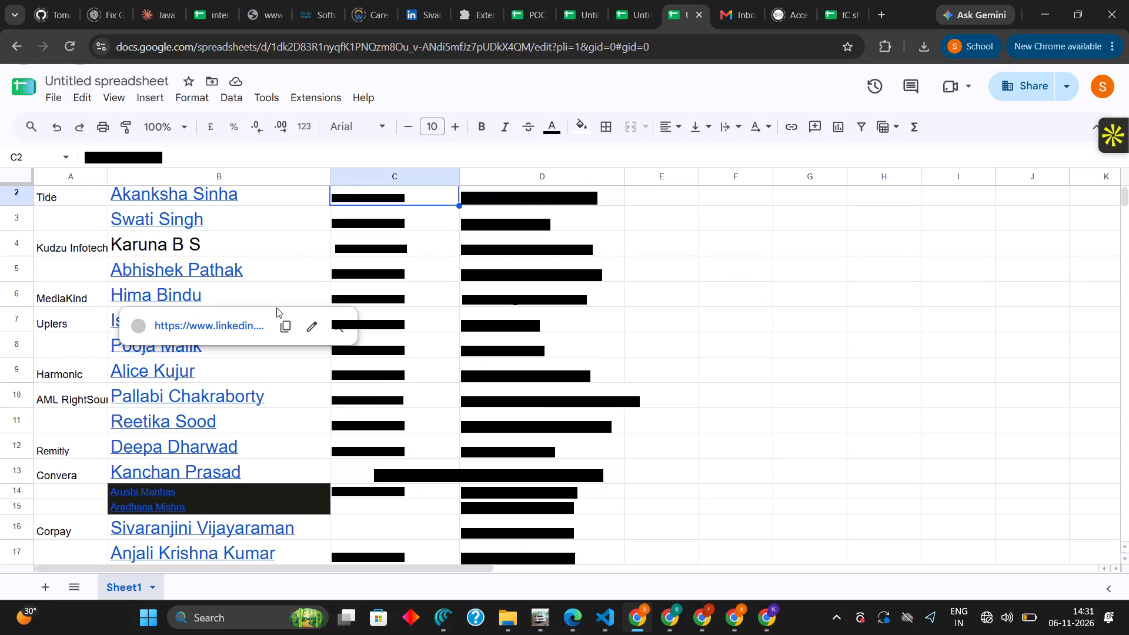
pyautogui.scroll(1, 295, 219)
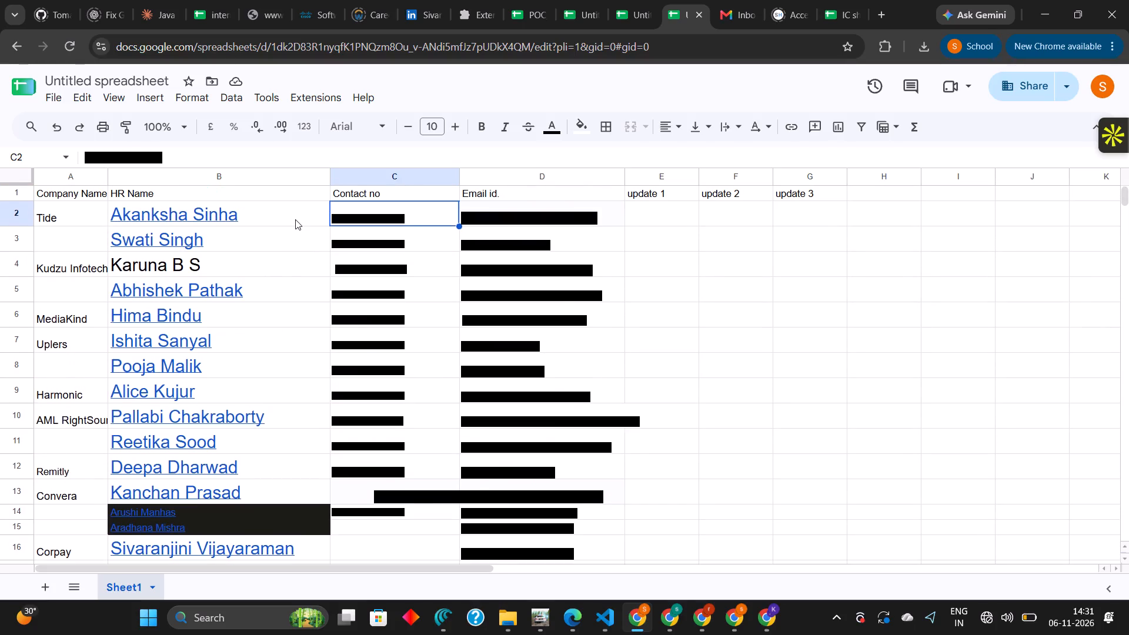
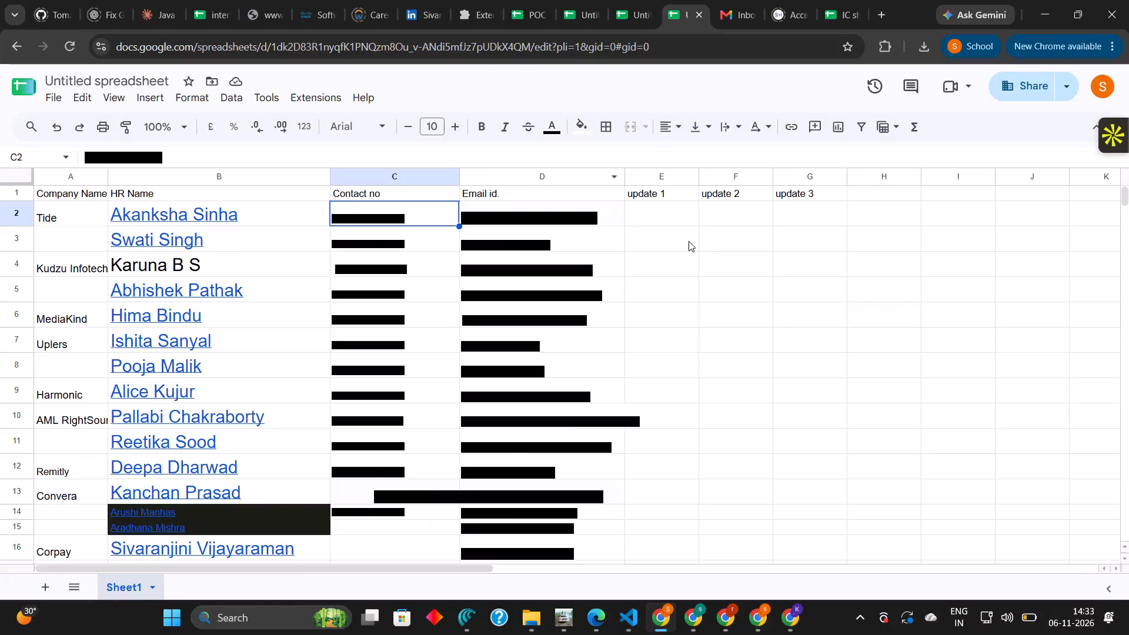
# Record "busy" under update 1 for the HR contact in row 3, the second Tide contact.
pyautogui.click(666, 243)
pyautogui.write('busy')
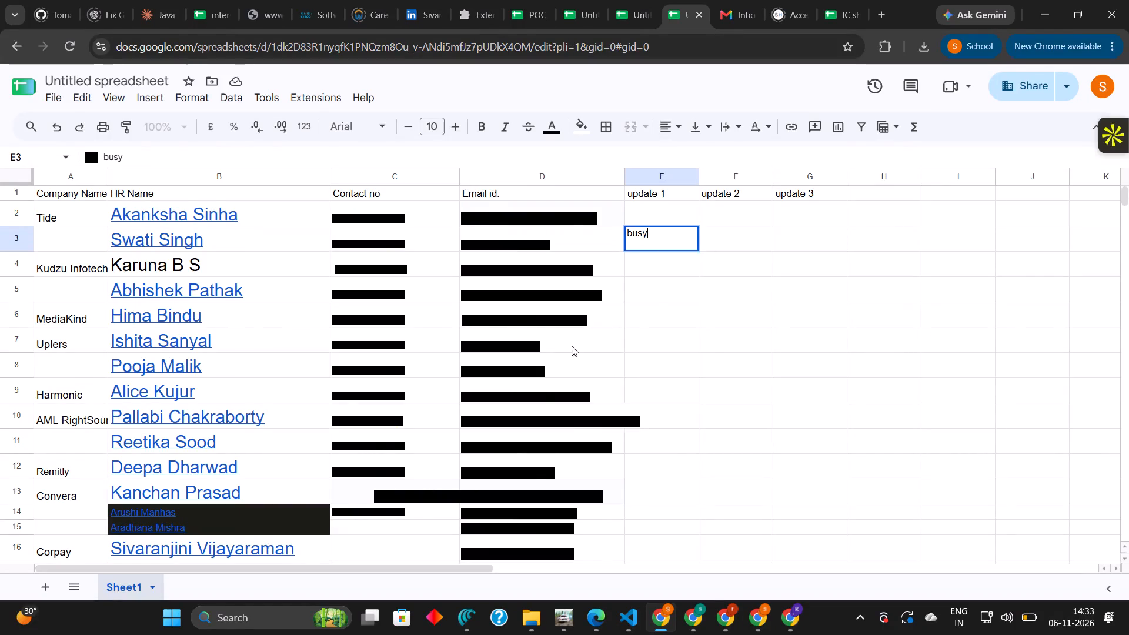
pyautogui.click(491, 299)
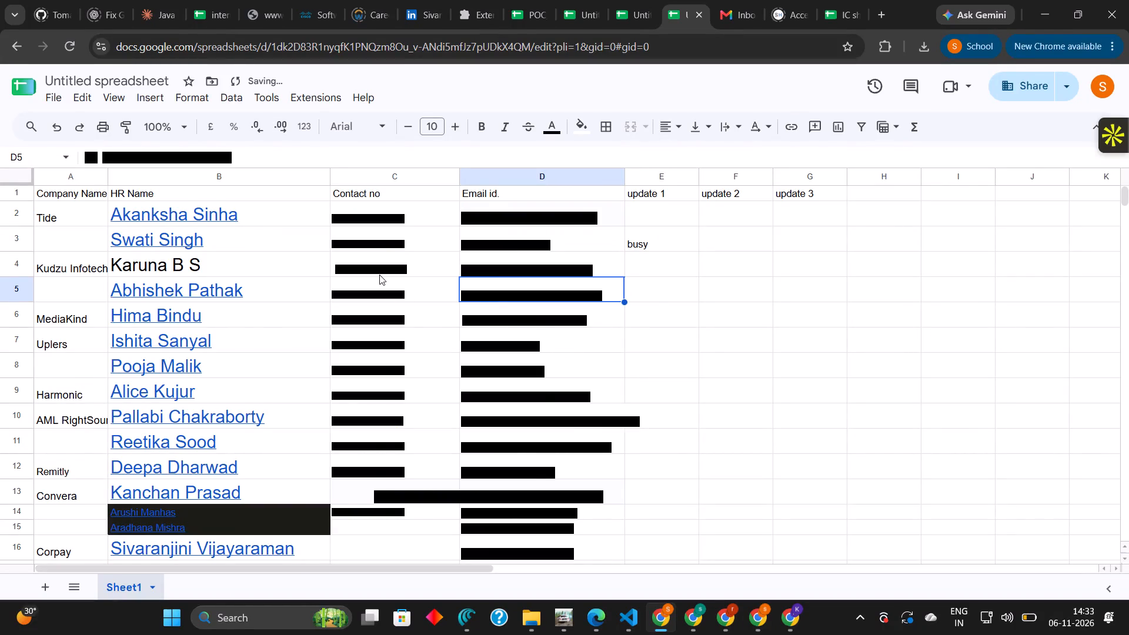
# Check the Kudzu Infotech contact number in row 4 and look the company up on LinkedIn by searching for "kudzu".
pyautogui.click(379, 275)
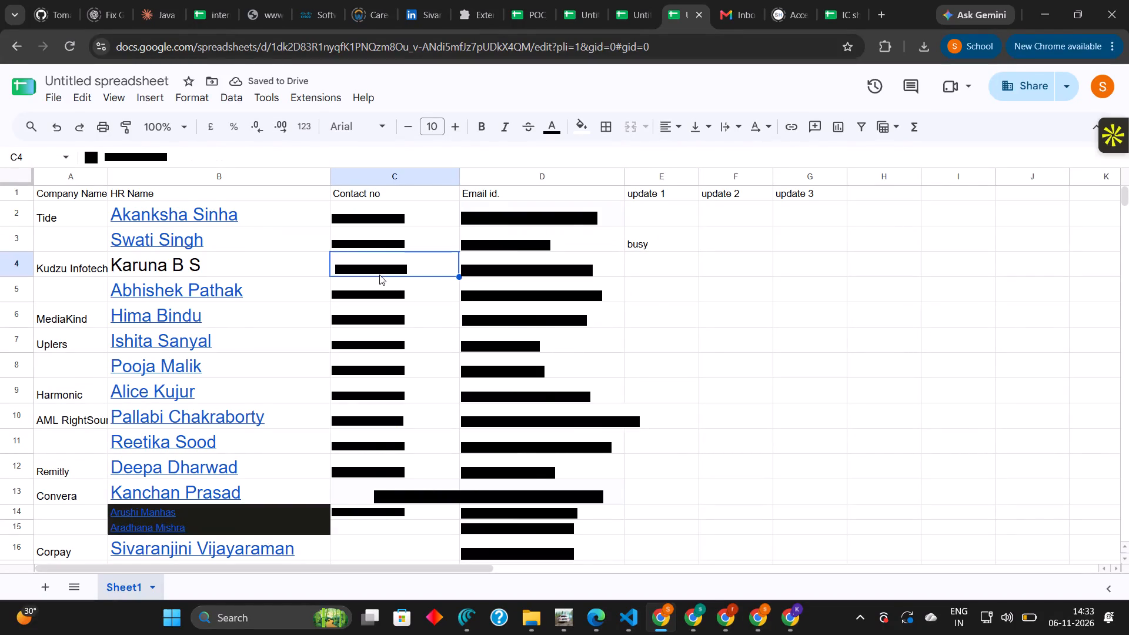
pyautogui.click(410, 21)
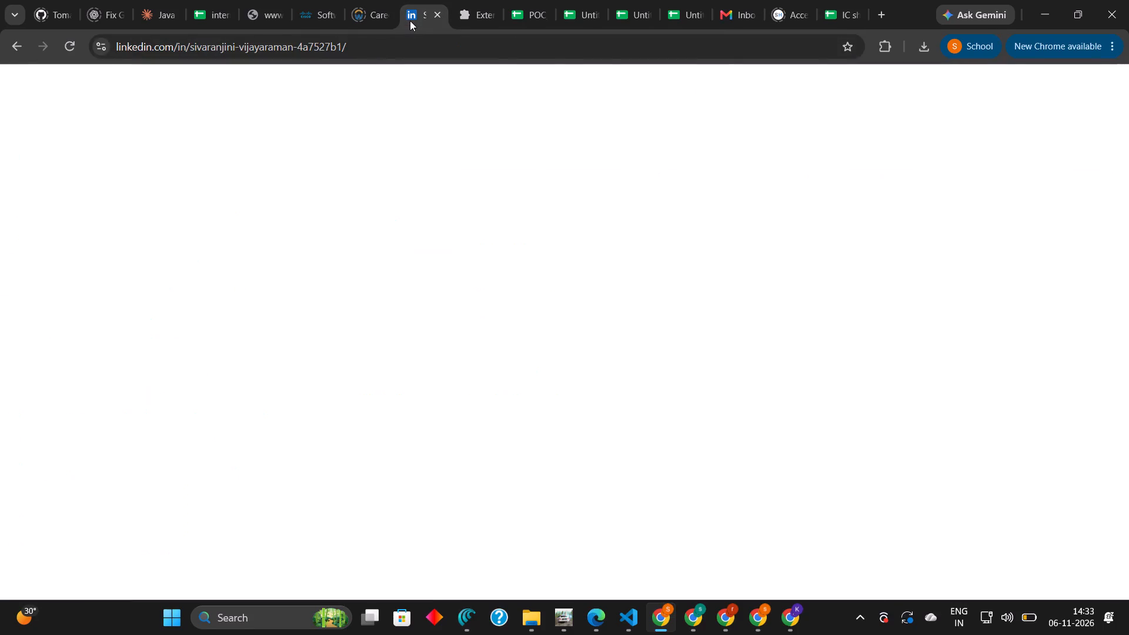
pyautogui.click(292, 95)
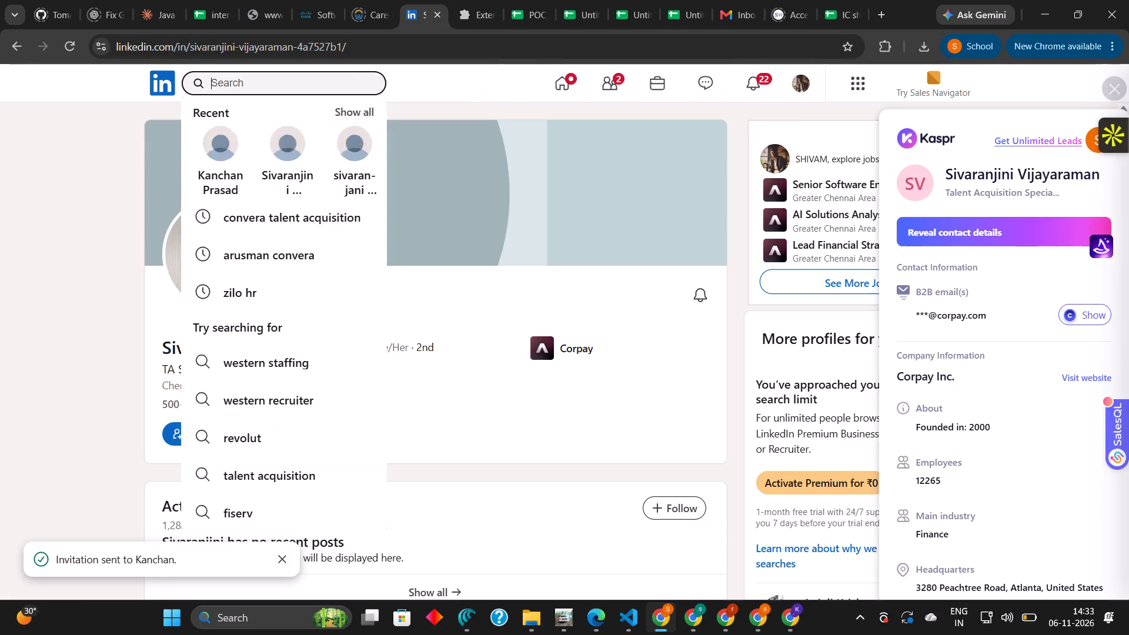
pyautogui.write('kudzu')
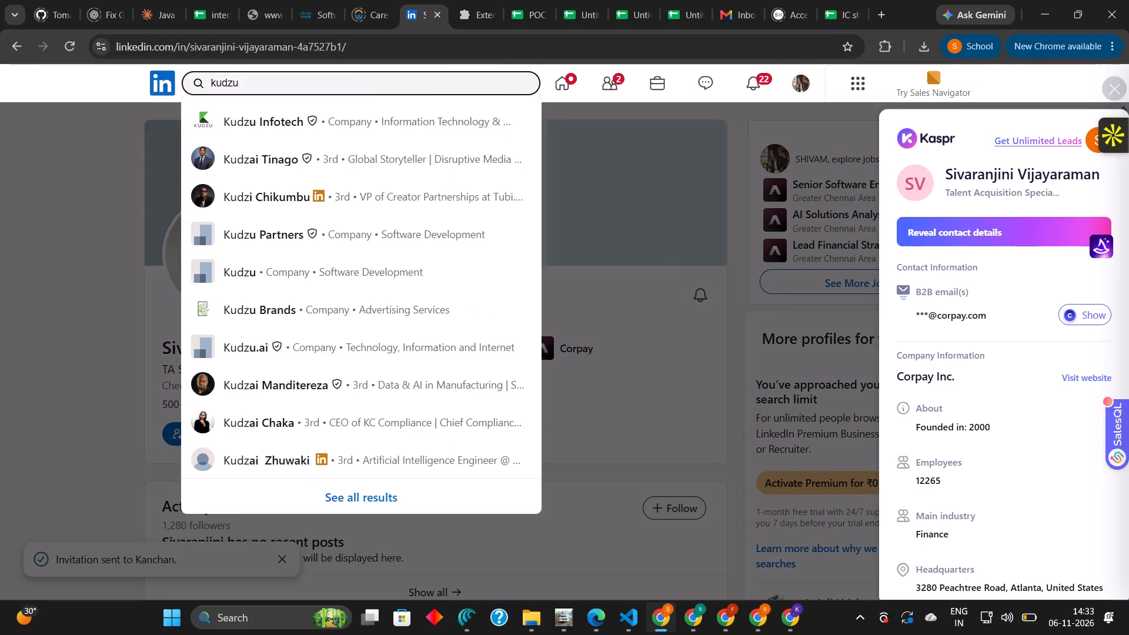
pyautogui.click(303, 125)
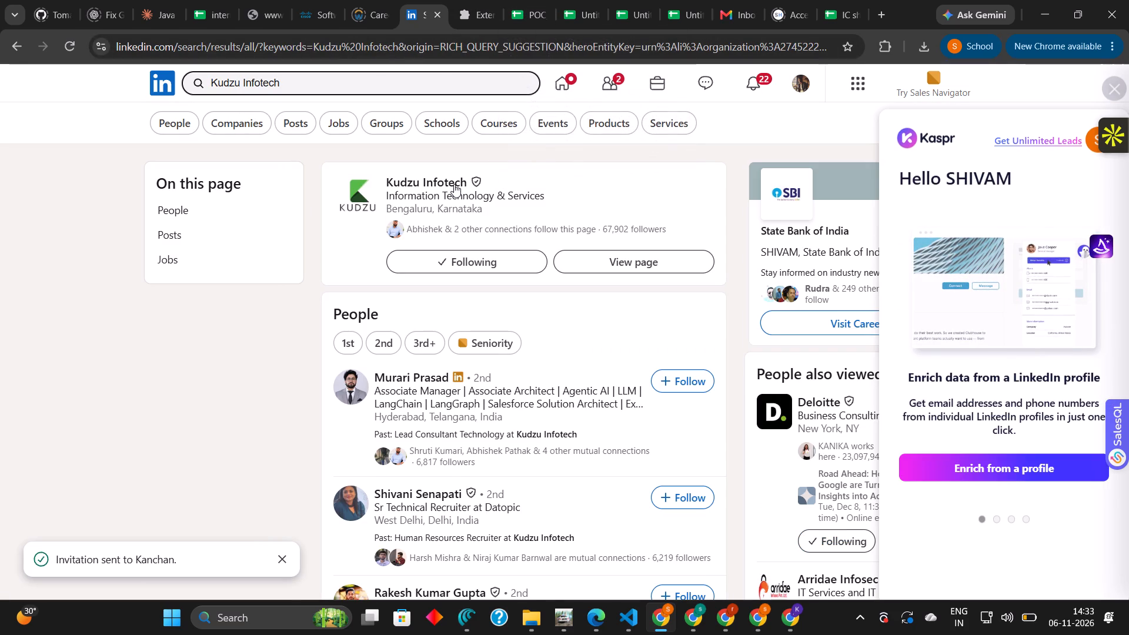
# Search all sheets of the POC_SHEET spreadsheet for "tide".
pyautogui.click(538, 13)
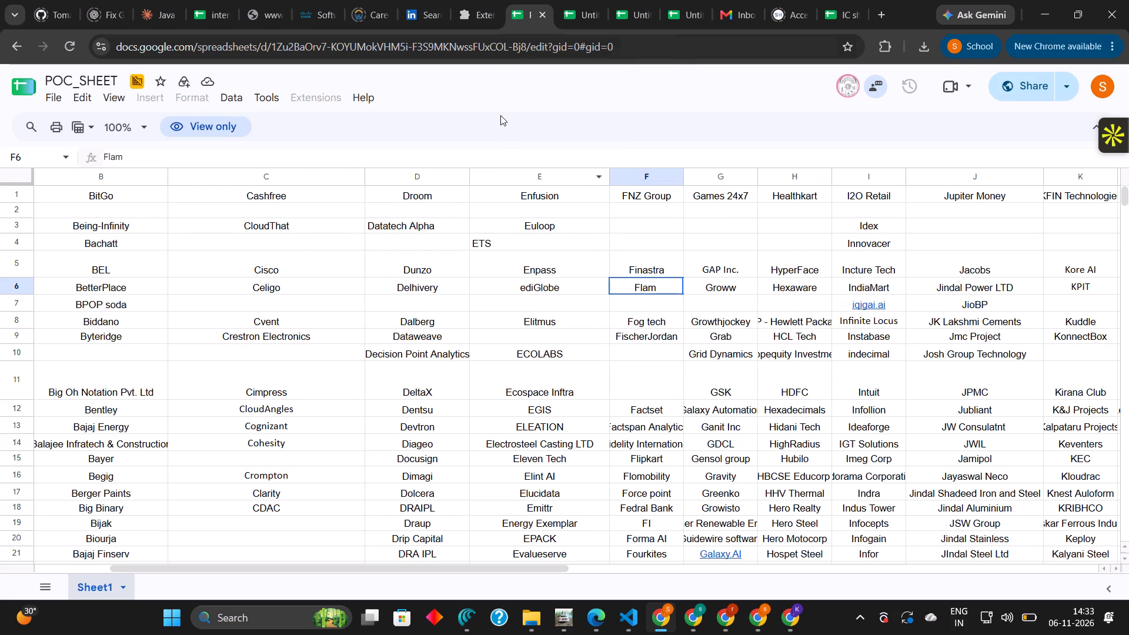
pyautogui.hotkey('ctrl', 'h')
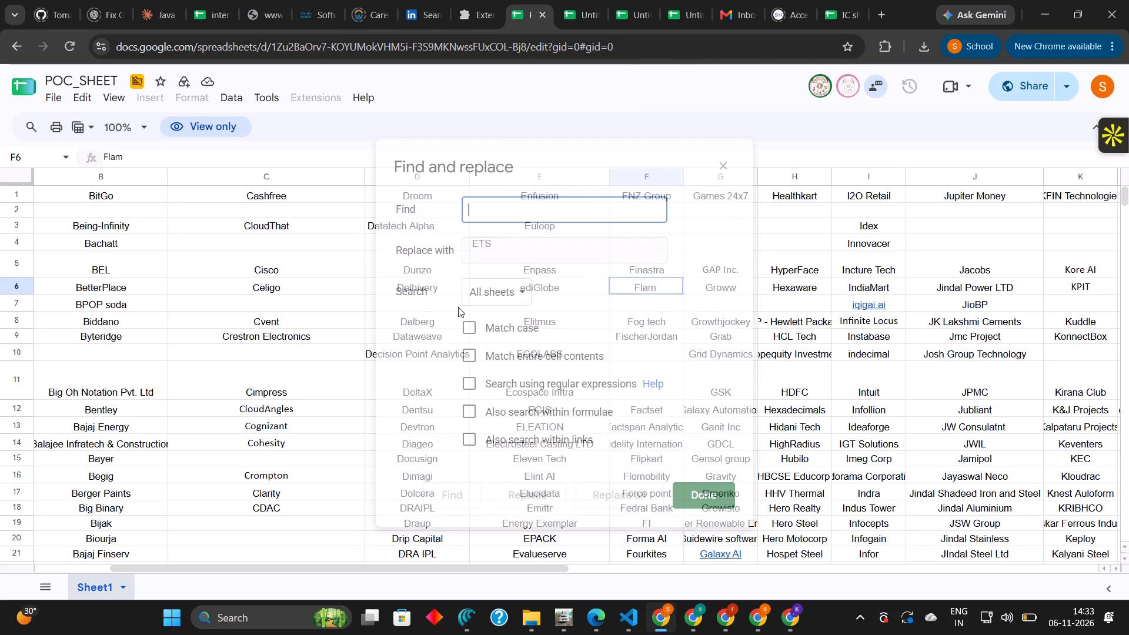
pyautogui.write('tide')
pyautogui.press('Return')
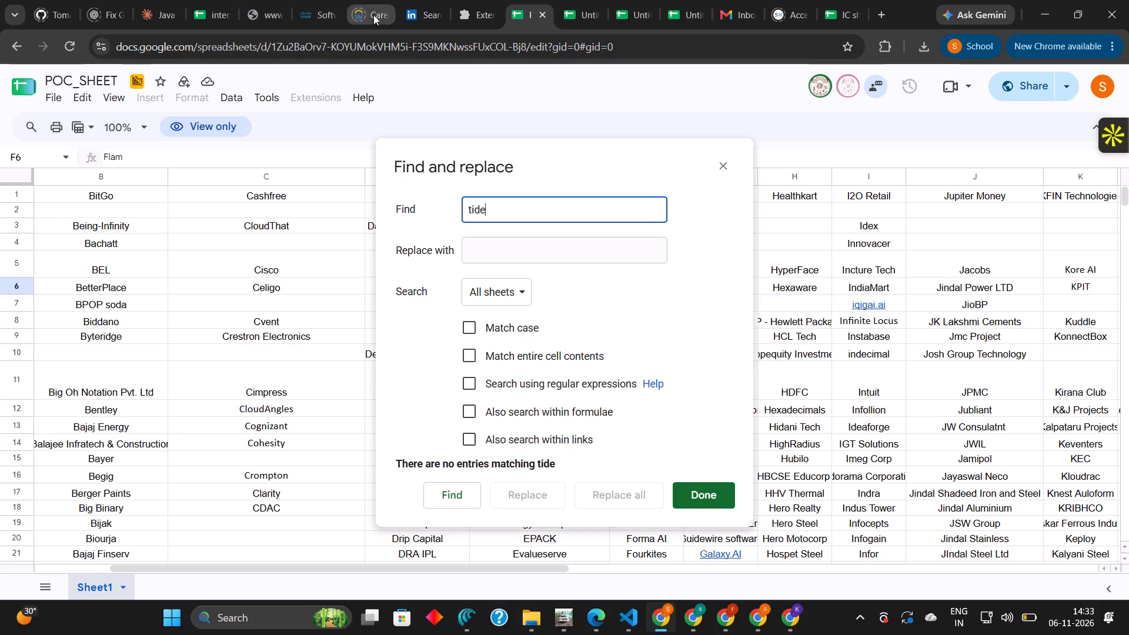
# Check the entries around the Tide rows in the internship data spreadsheet, then return to the HR contact list.
pyautogui.click(200, 20)
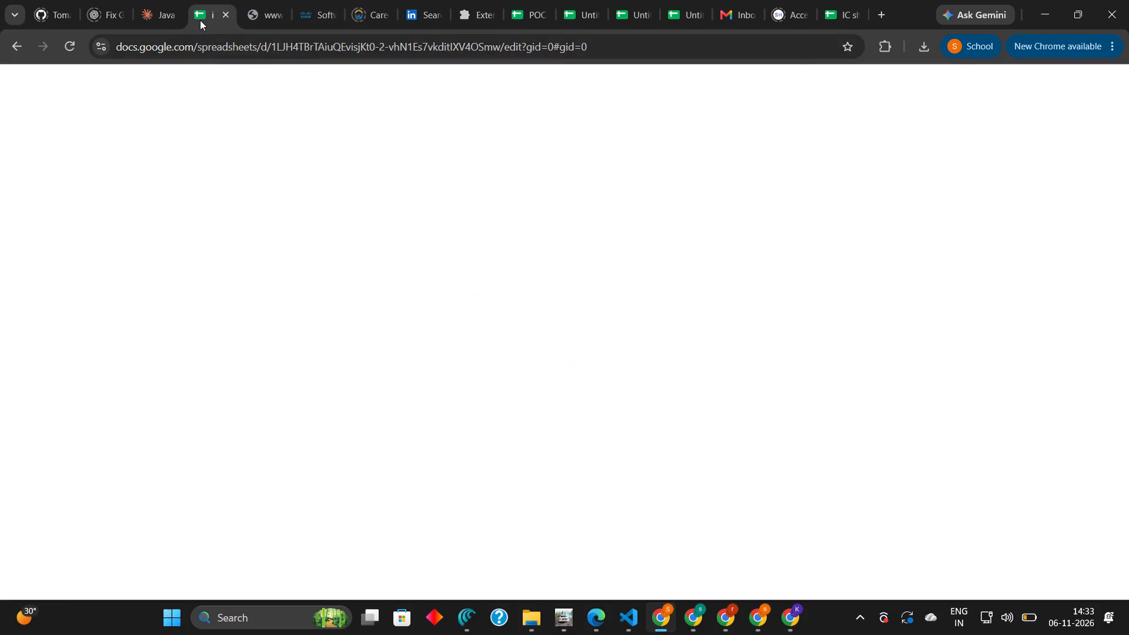
pyautogui.scroll(6, 277, 285)
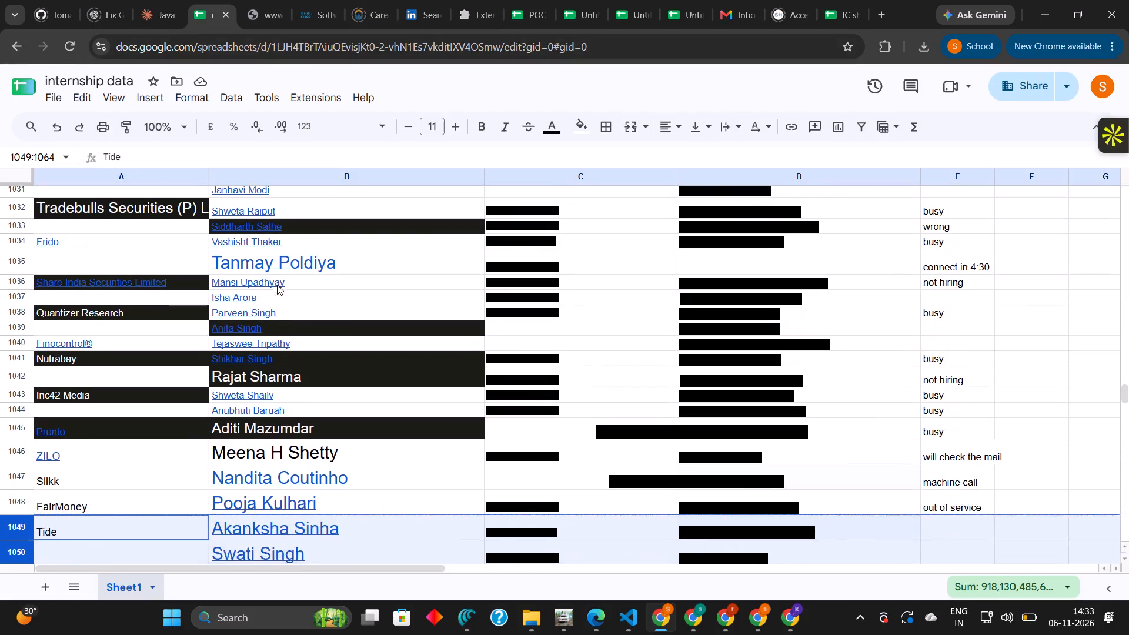
pyautogui.click(674, 1)
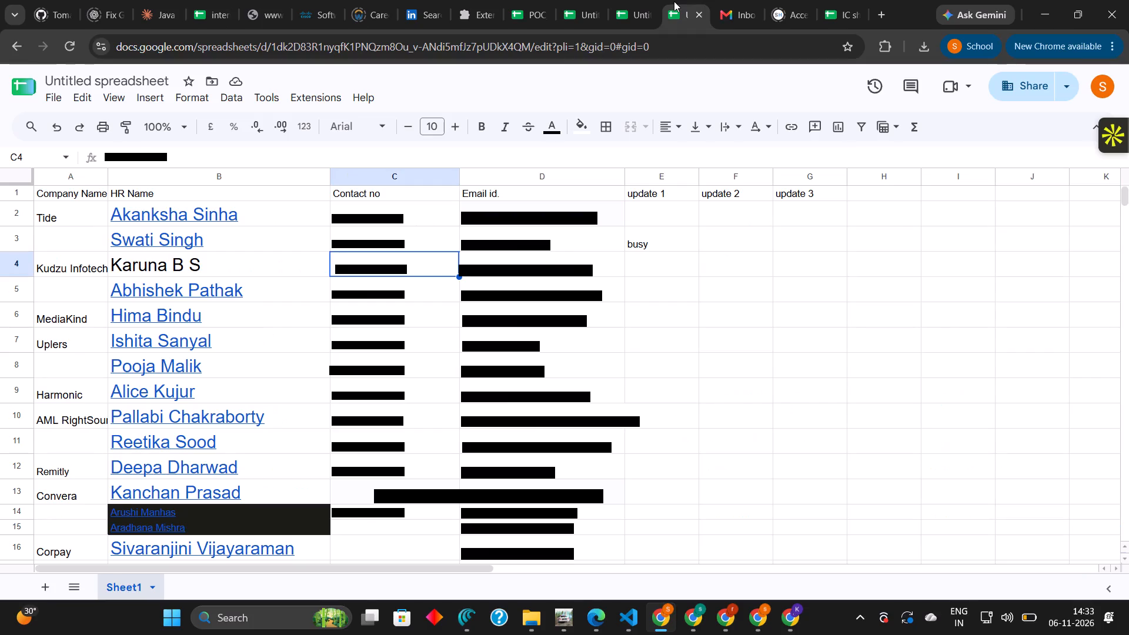
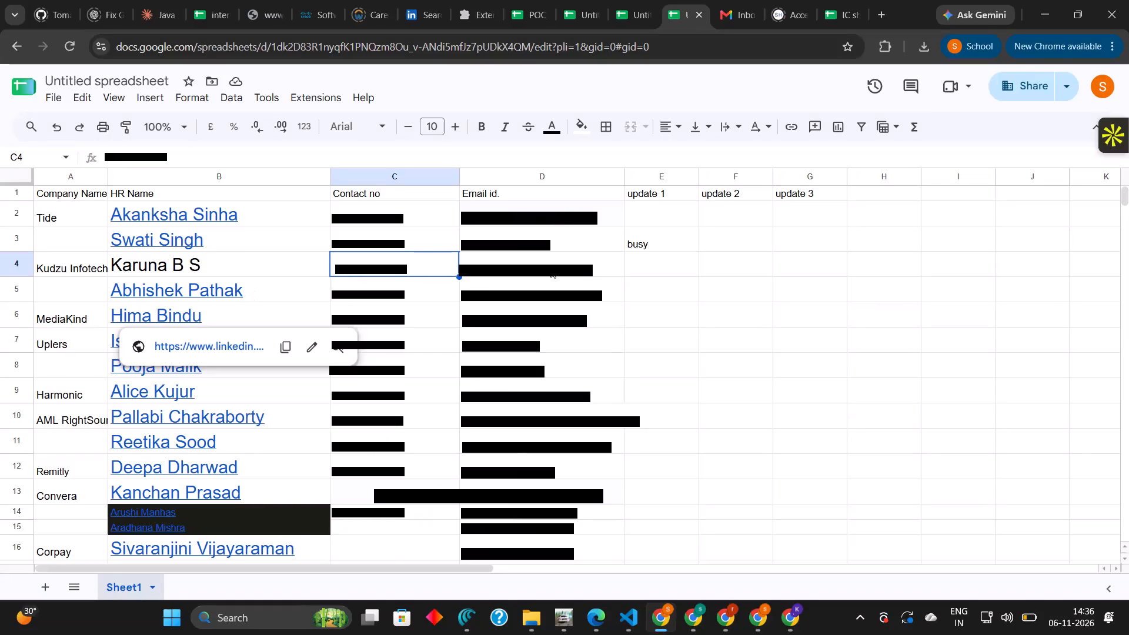
# Record "not hiring fresher" under update 1 for the Kudzu Infotech HR contact in row 4.
pyautogui.click(660, 268)
pyautogui.write('not hiring fresher')
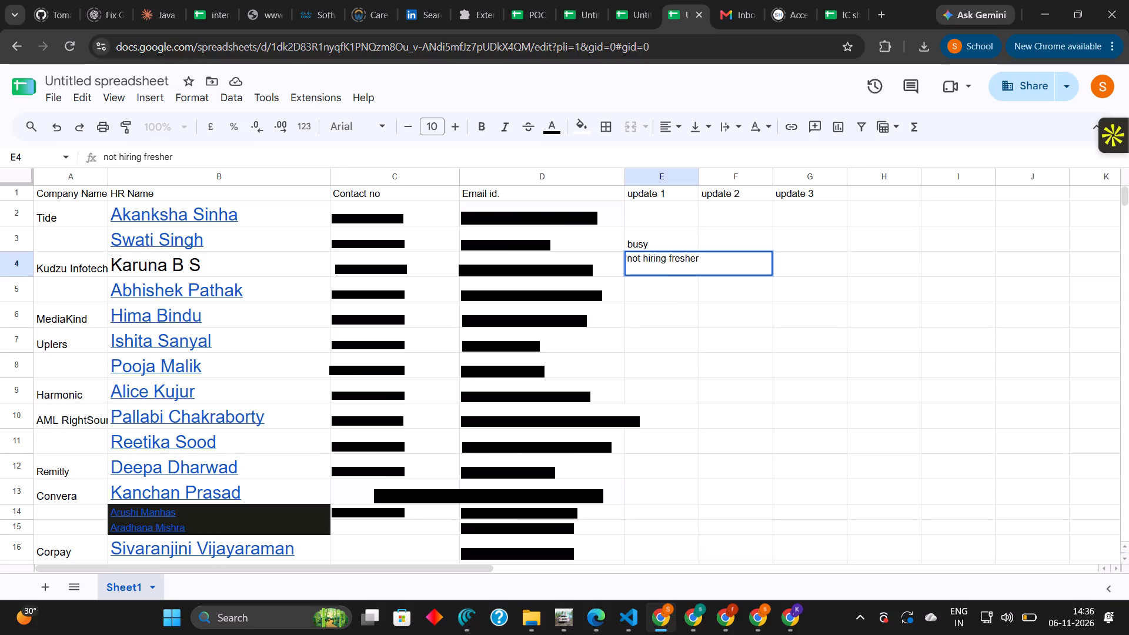
pyautogui.click(687, 362)
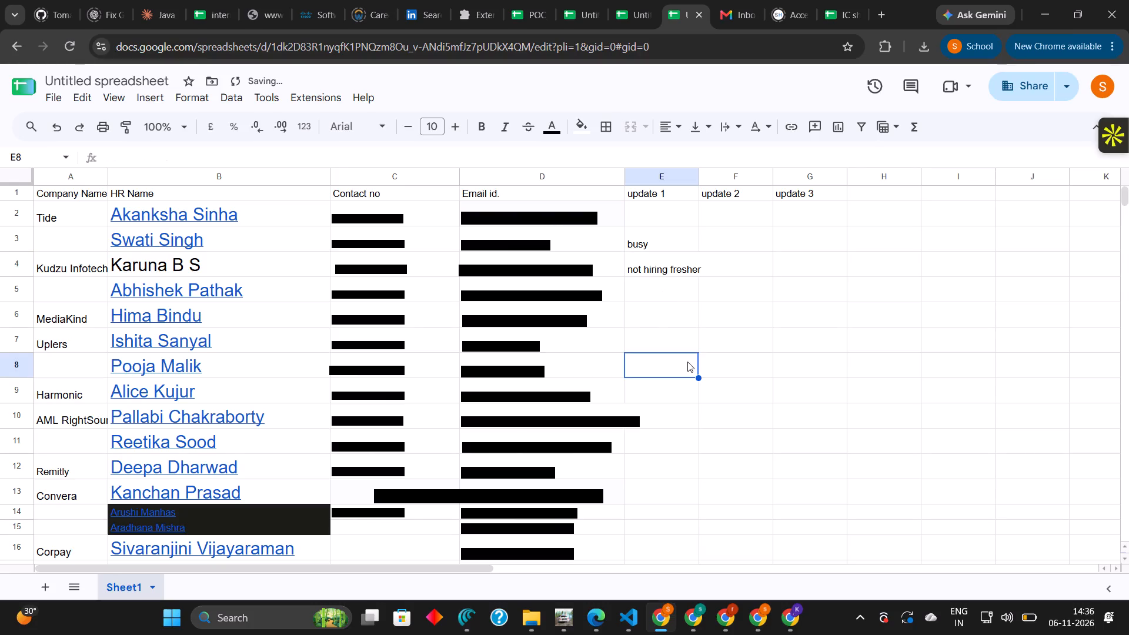
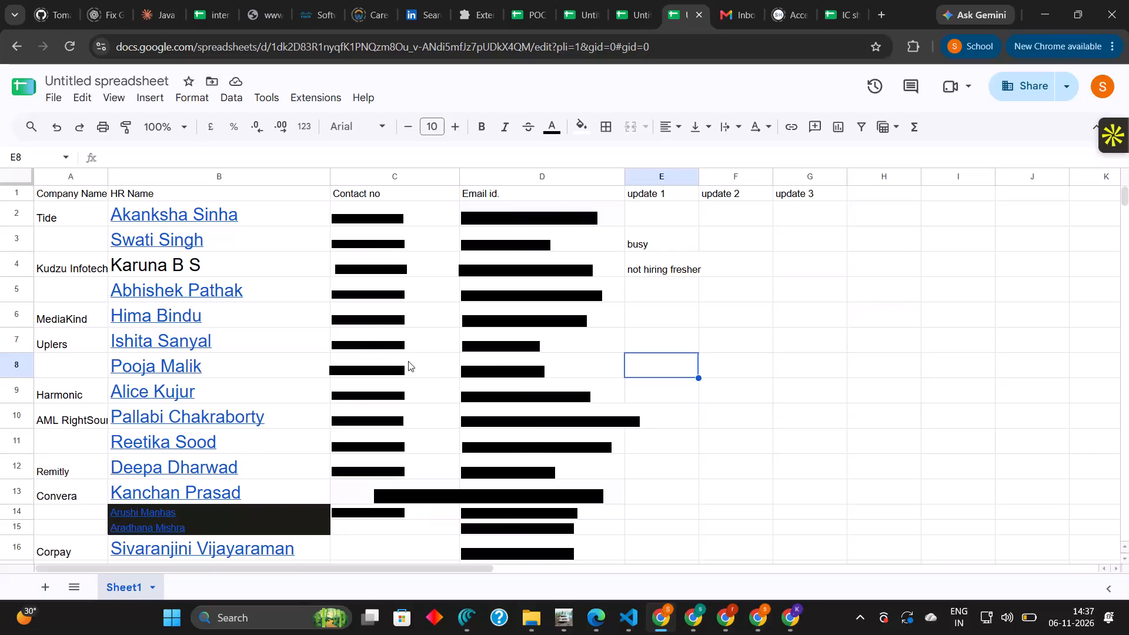
# Search all sheets of POC_SHEET for "mediakind", the company in row 6 of the contact list, and return to that list.
pyautogui.click(372, 319)
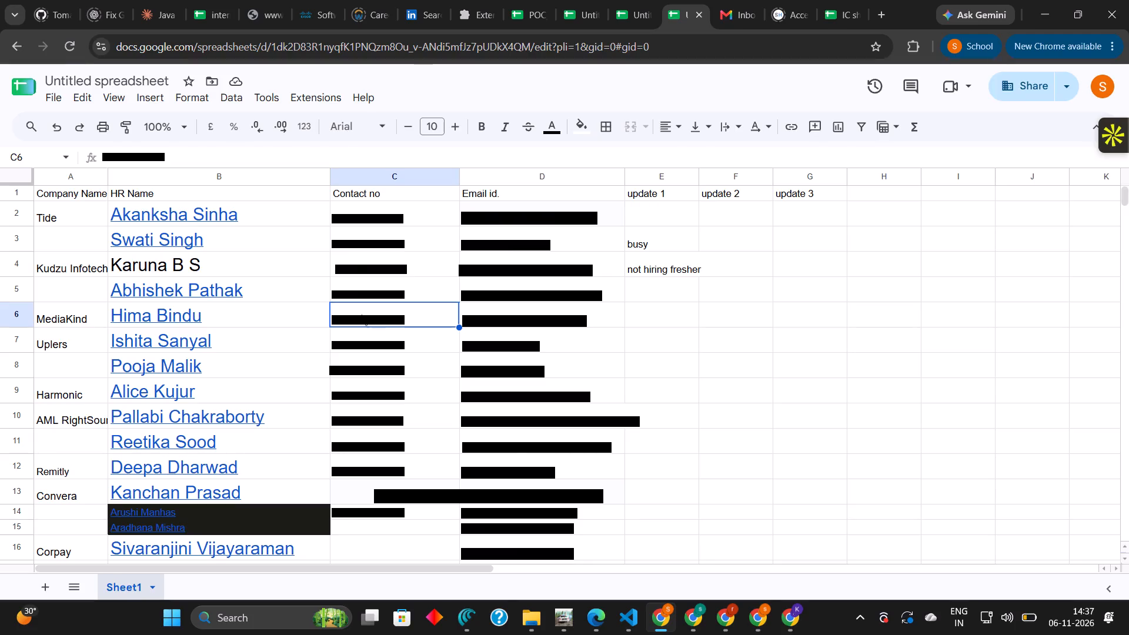
pyautogui.click(517, 2)
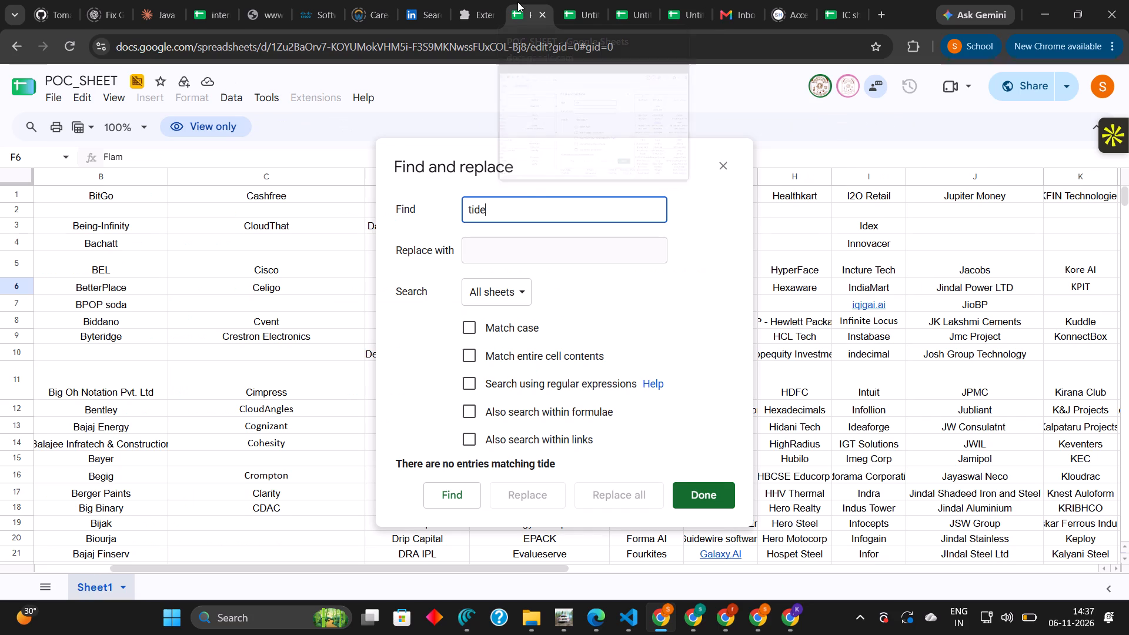
pyautogui.press('BackSpace')
pyautogui.press('BackSpace')
pyautogui.press('BackSpace')
pyautogui.press('BackSpace')
pyautogui.press('BackSpace')
pyautogui.press('BackSpace')
pyautogui.press('BackSpace')
pyautogui.press('BackSpace')
pyautogui.press('BackSpace')
pyautogui.press('BackSpace')
pyautogui.press('BackSpace')
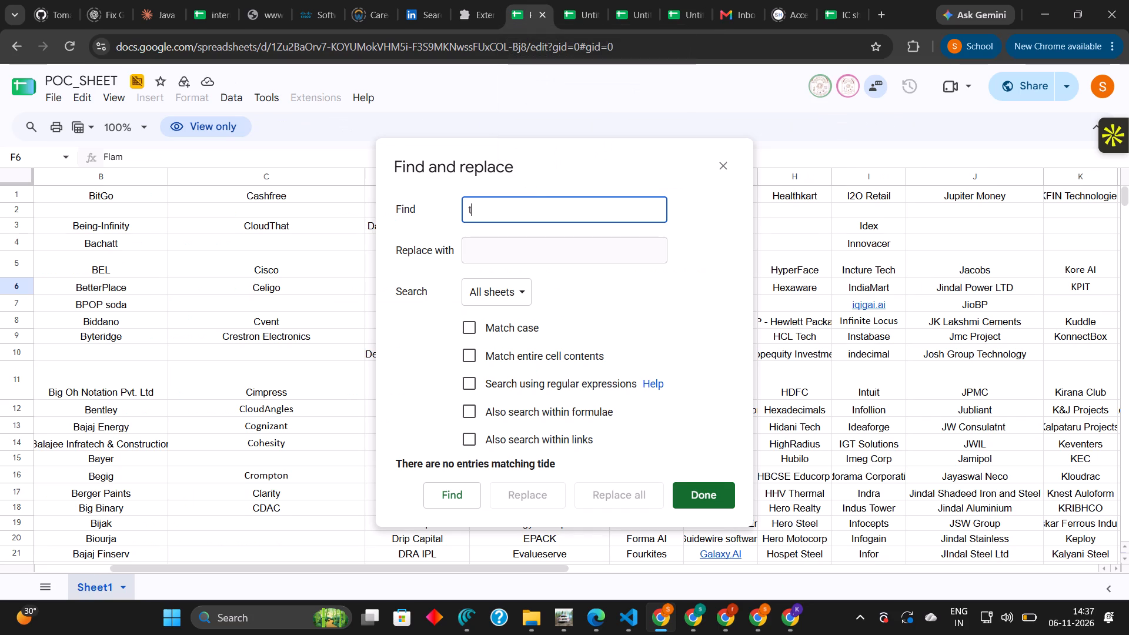
pyautogui.write('mediakind')
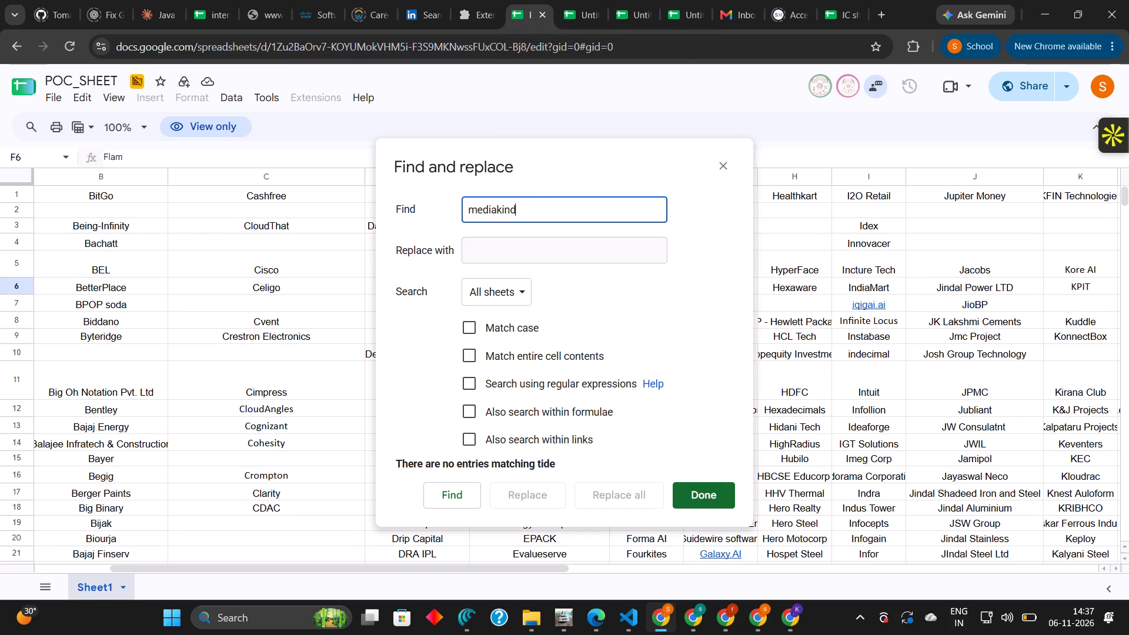
pyautogui.press('Return')
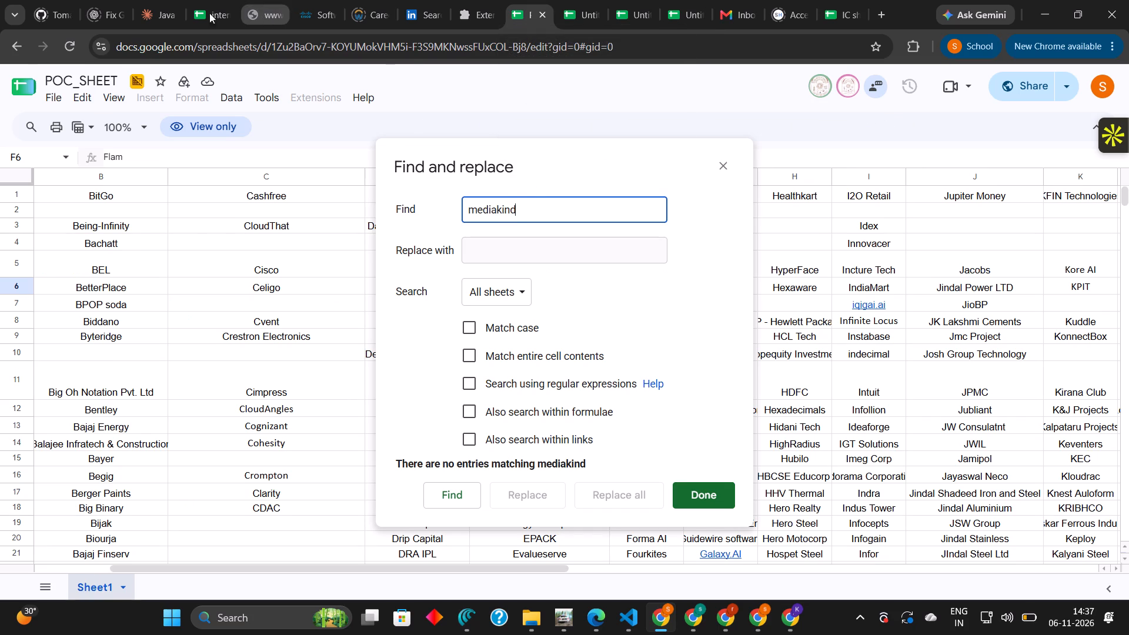
pyautogui.click(687, 1)
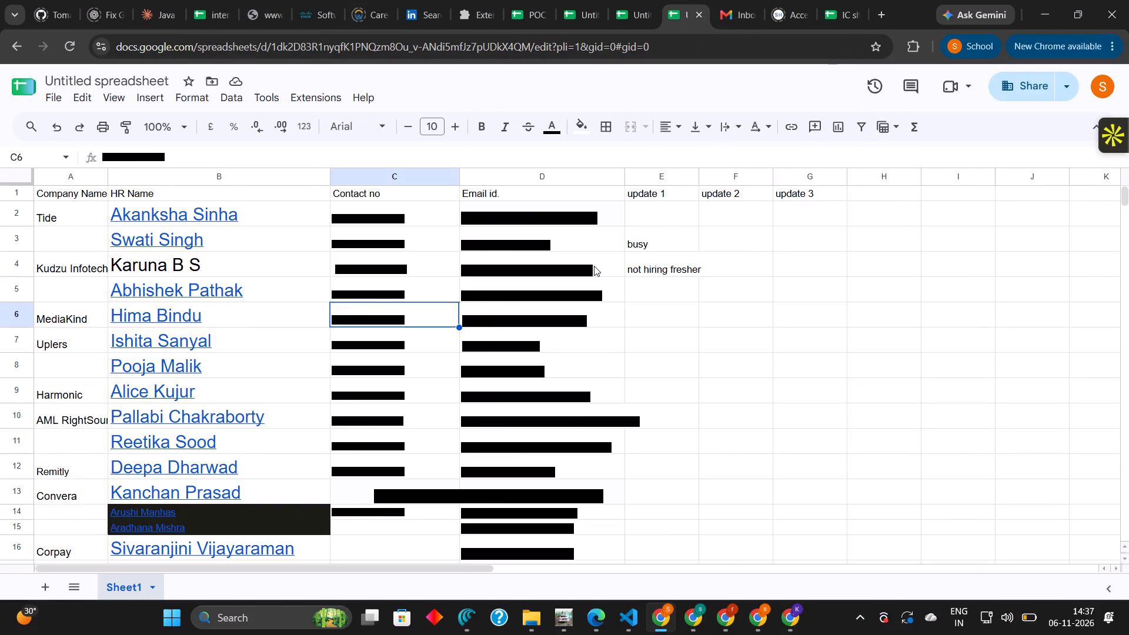
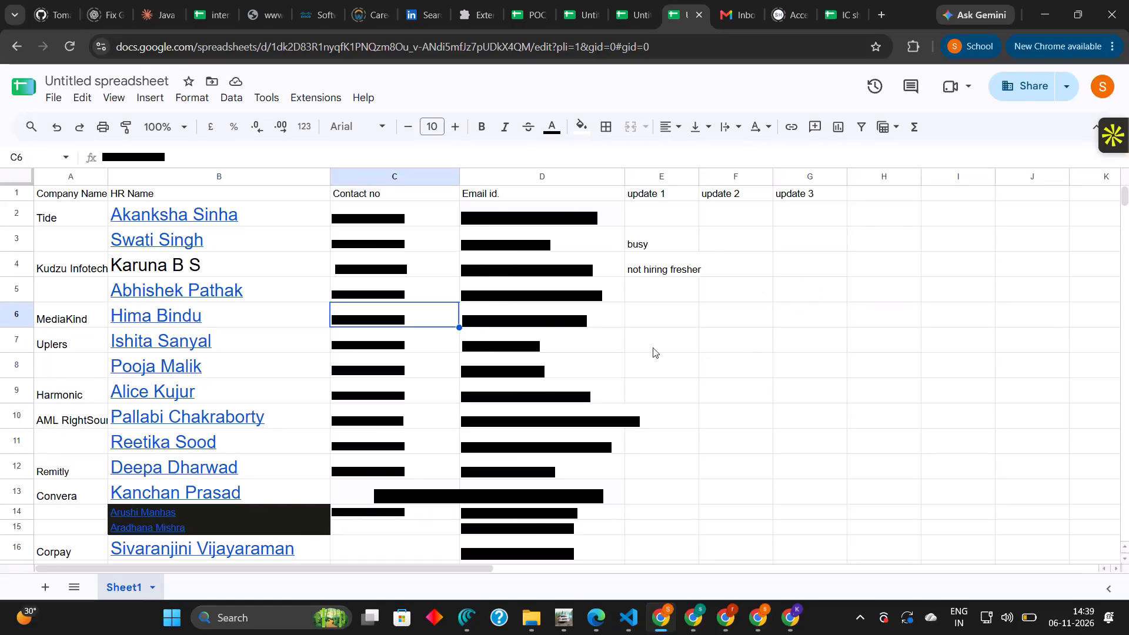
# Record "wrong number" under update 1 for the MediaKind contact in row 6.
pyautogui.click(650, 321)
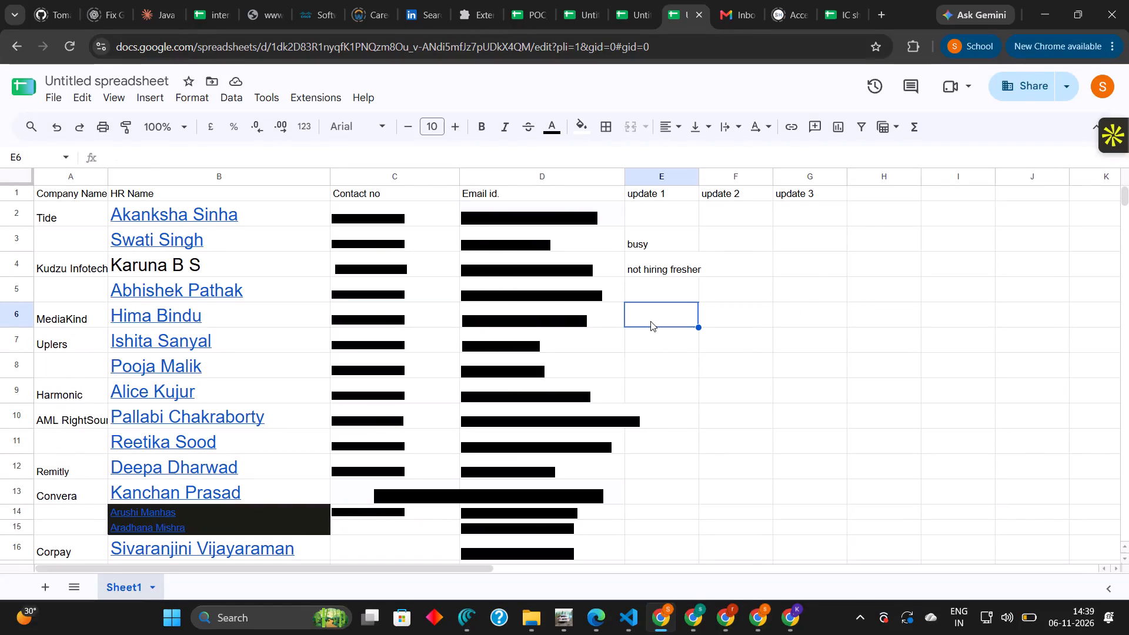
pyautogui.write('wrong number')
pyautogui.click(658, 334)
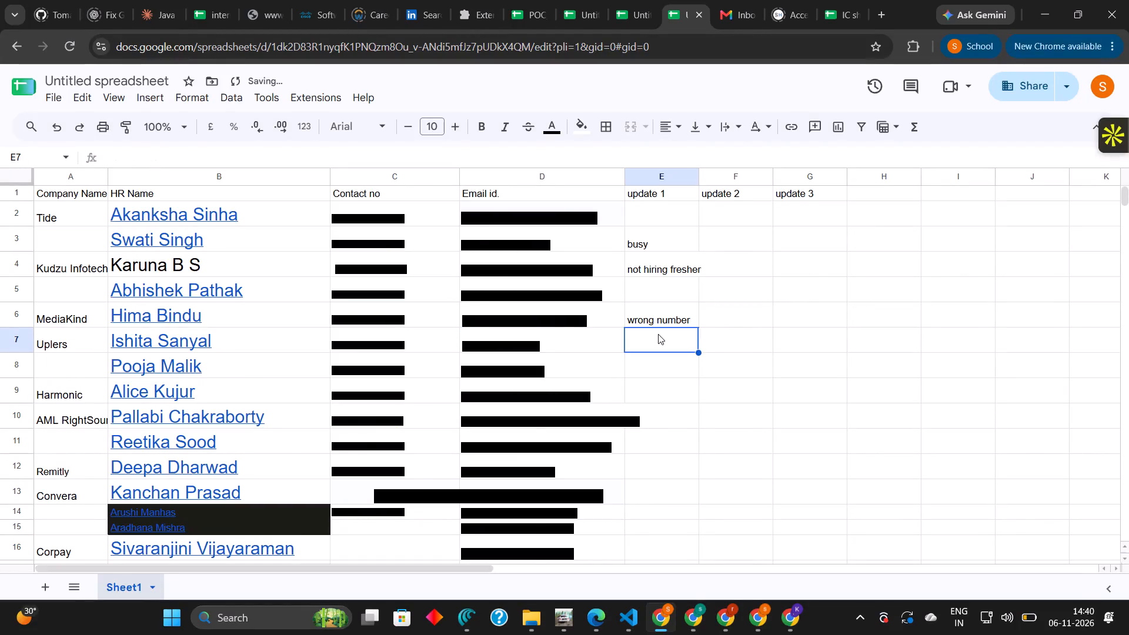
# Select the contact number of the Harmonic HR contact in row 9.
pyautogui.click(408, 390)
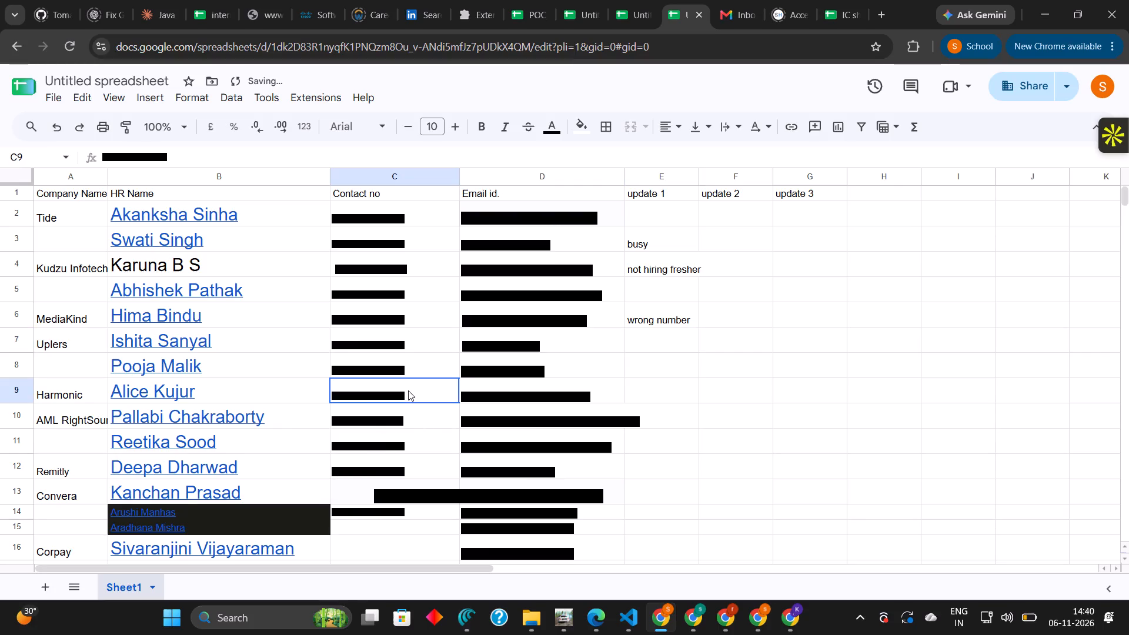
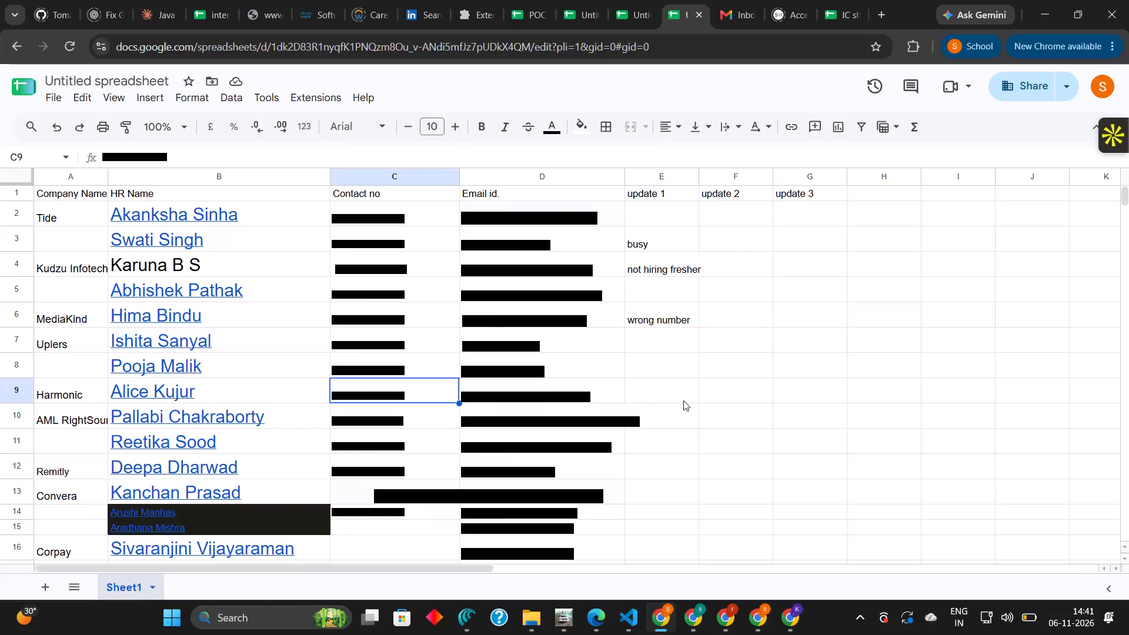
# Record "on a sick leave" under update 1 for the Harmonic HR contact in row 9.
pyautogui.click(683, 400)
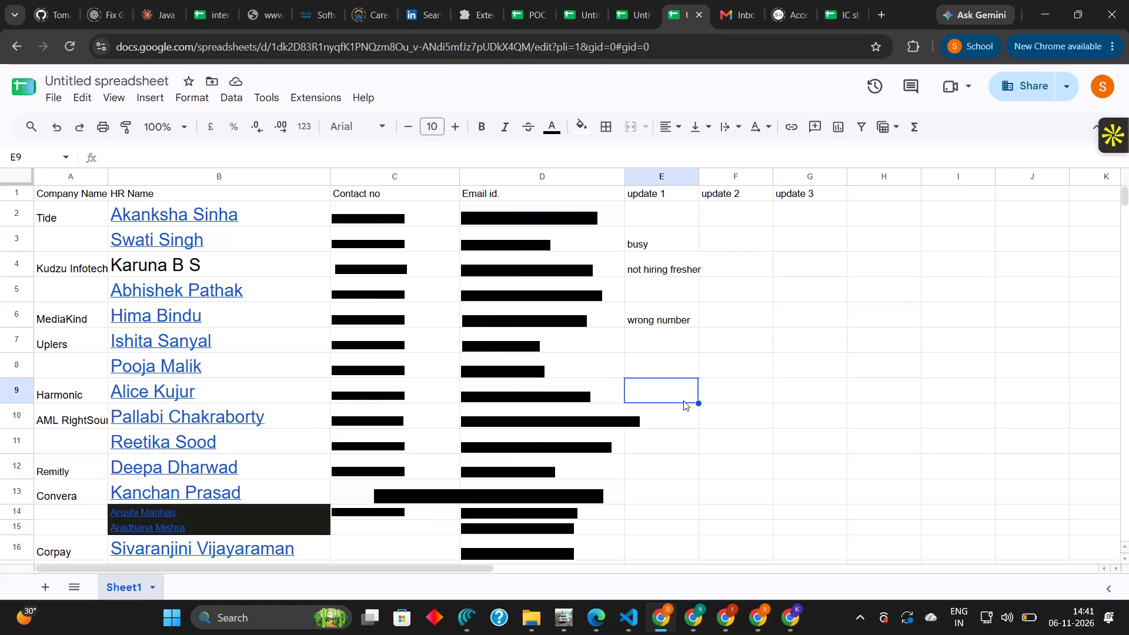
pyautogui.write('on a sick li')
pyautogui.press('BackSpace')
pyautogui.press('e')
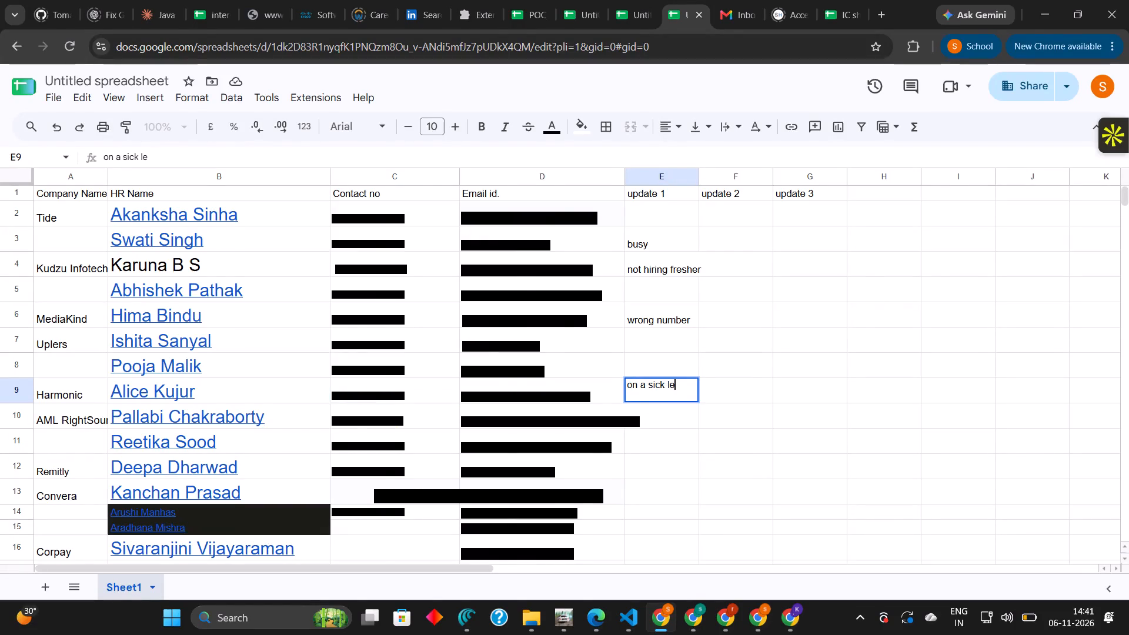
pyautogui.write('ave')
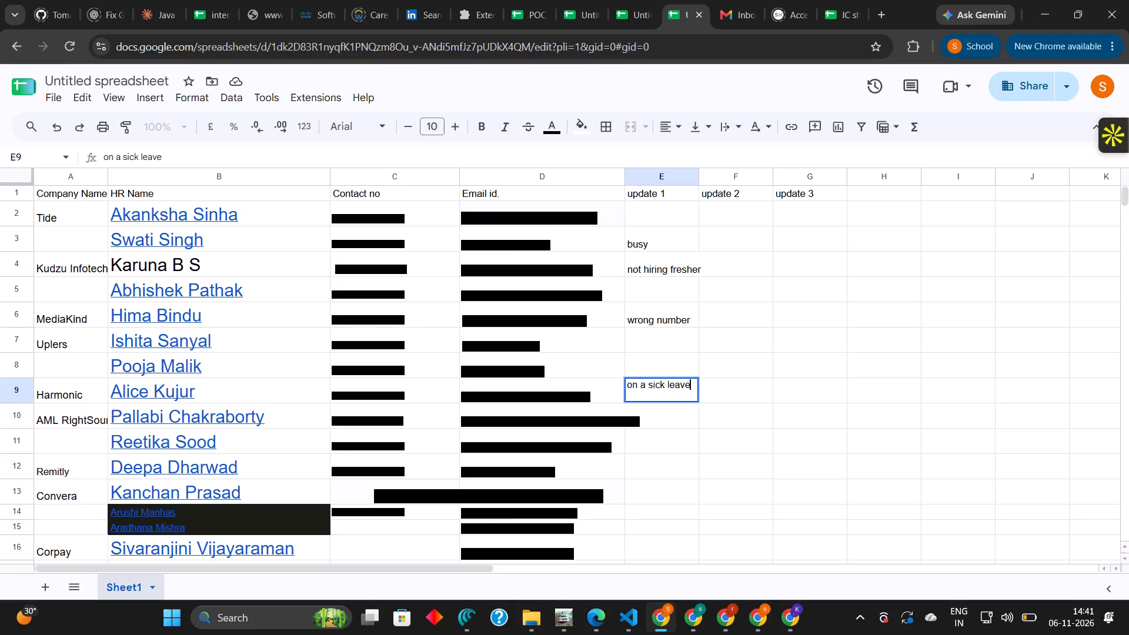
pyautogui.click(849, 360)
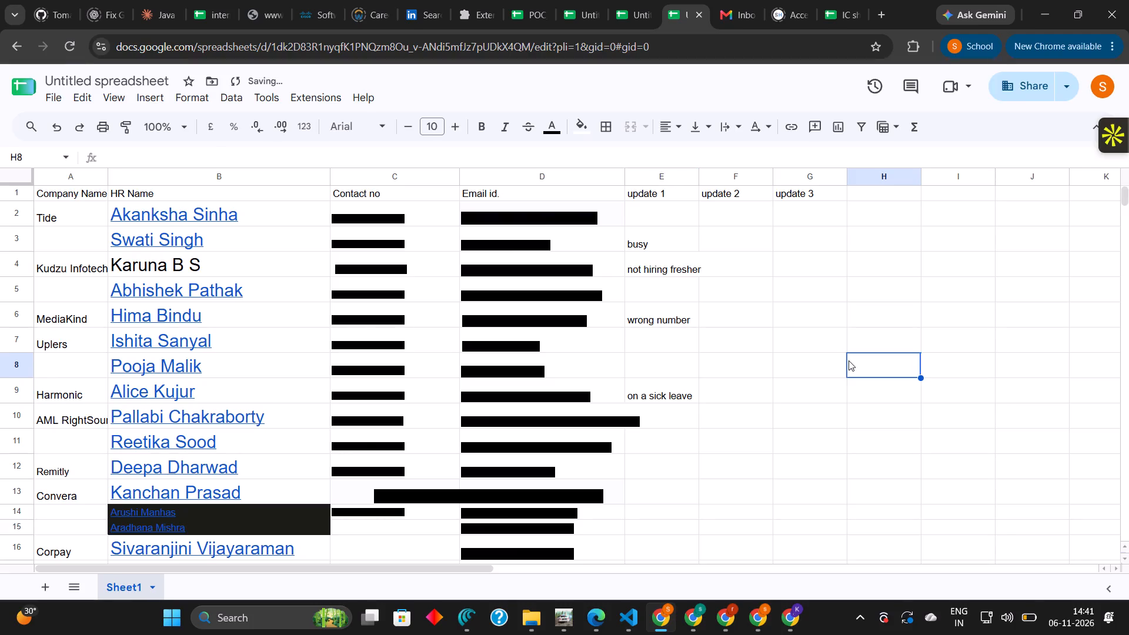
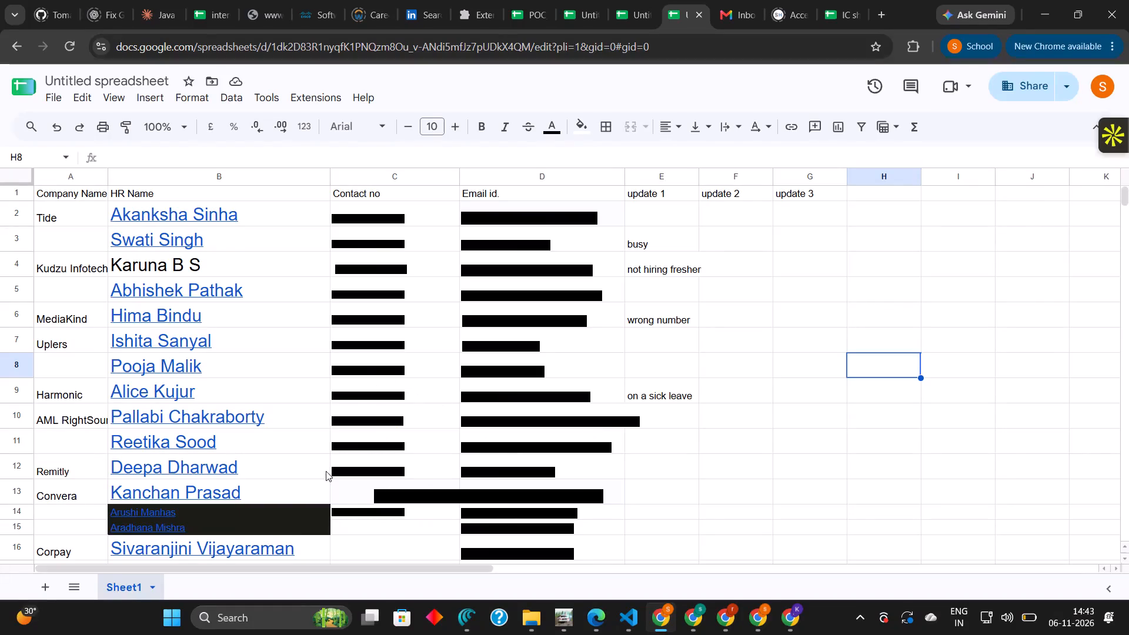
# Record "left" under update 1 for the Remitly HR contact in row 12.
pyautogui.click(667, 479)
pyautogui.write('left')
pyautogui.click(803, 499)
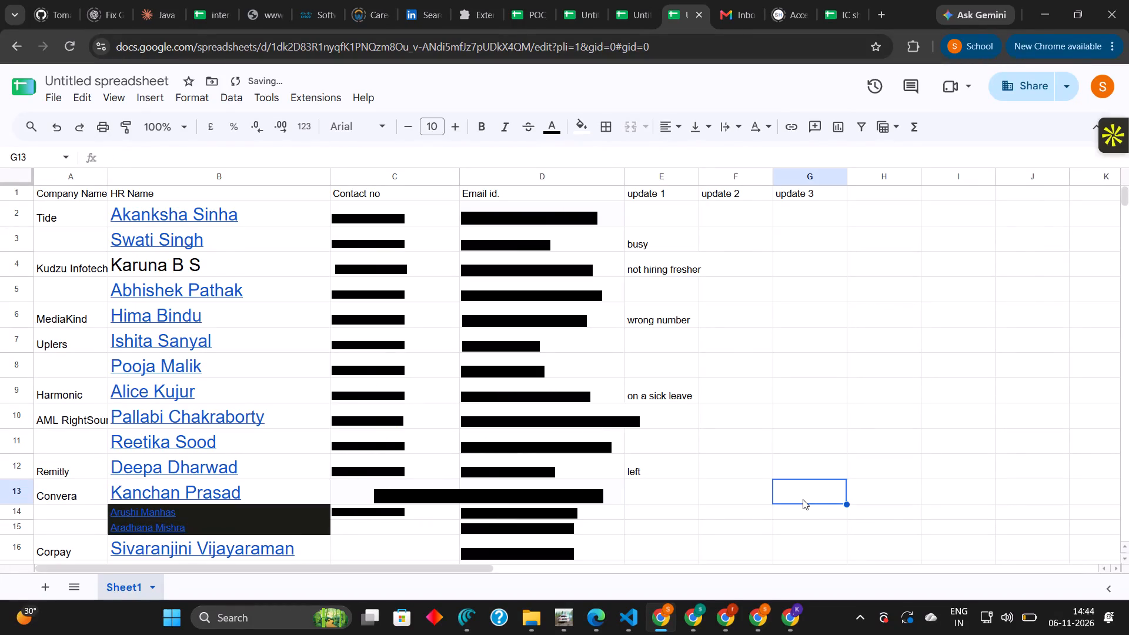
# Select the contact number of the Convera HR contact in row 13.
pyautogui.click(345, 497)
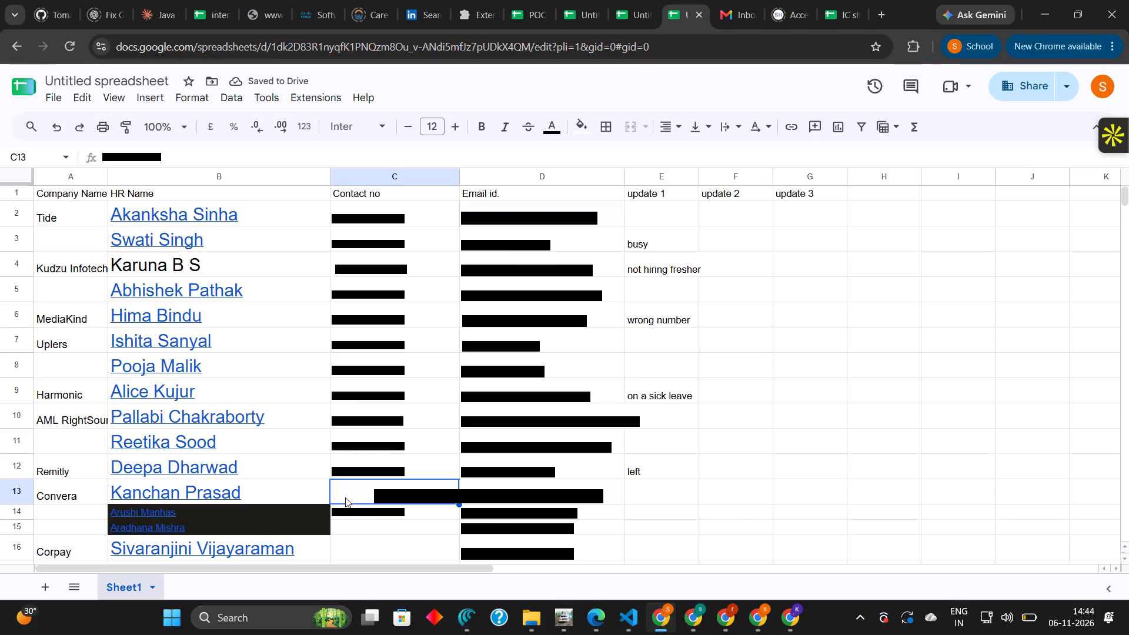
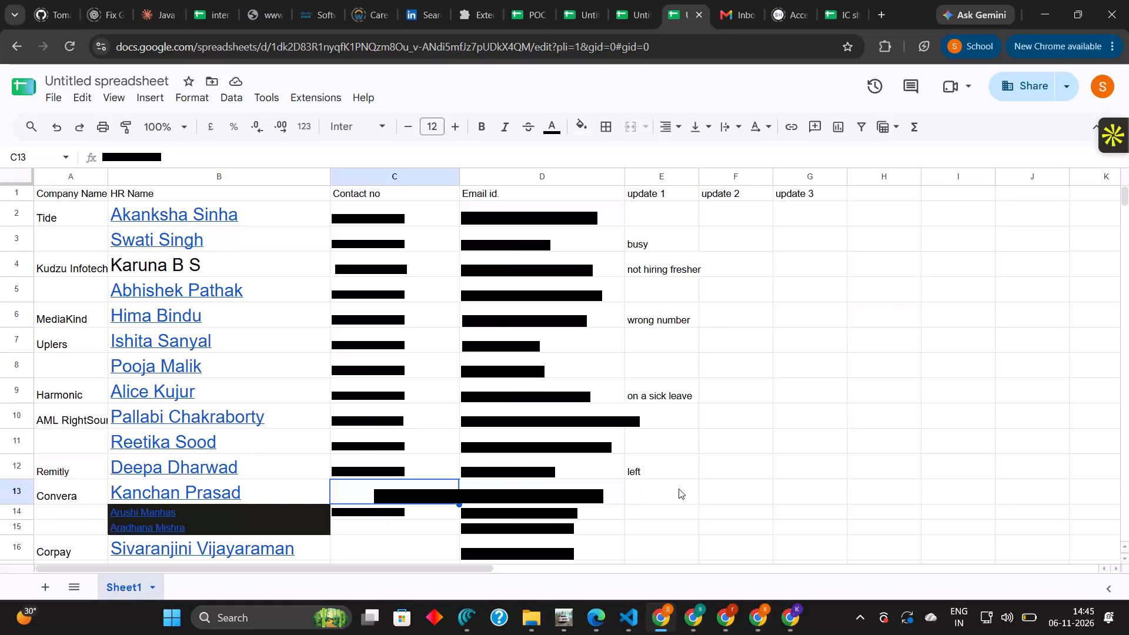
# Record "busy" under update 1 for the HR contact in row 14, just below the Convera row.
pyautogui.click(651, 506)
pyautogui.write('busy')
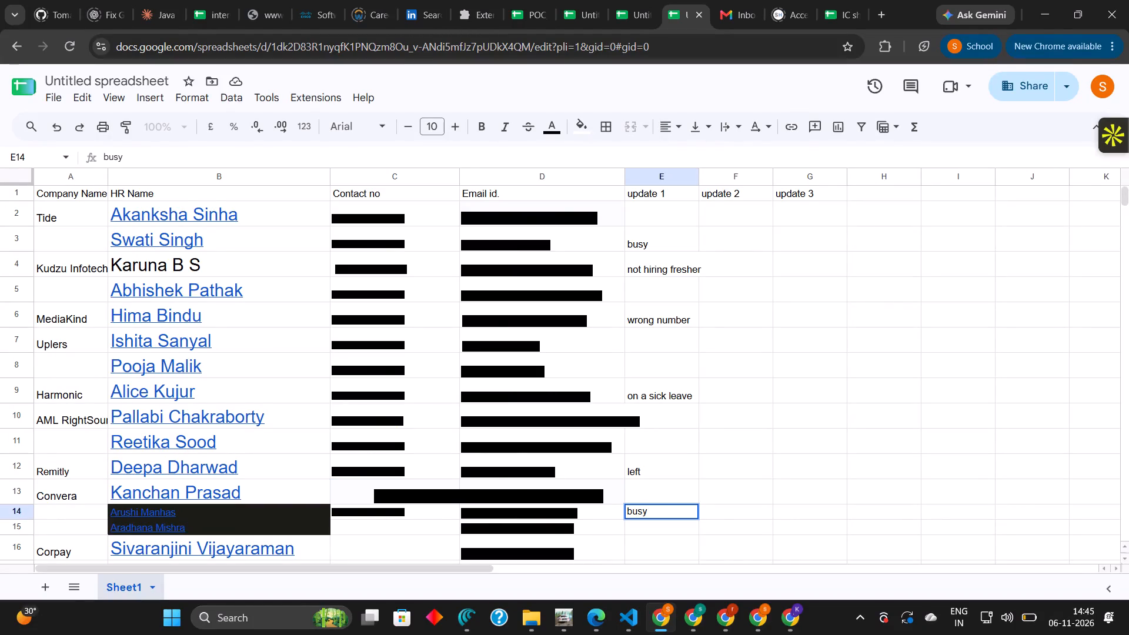
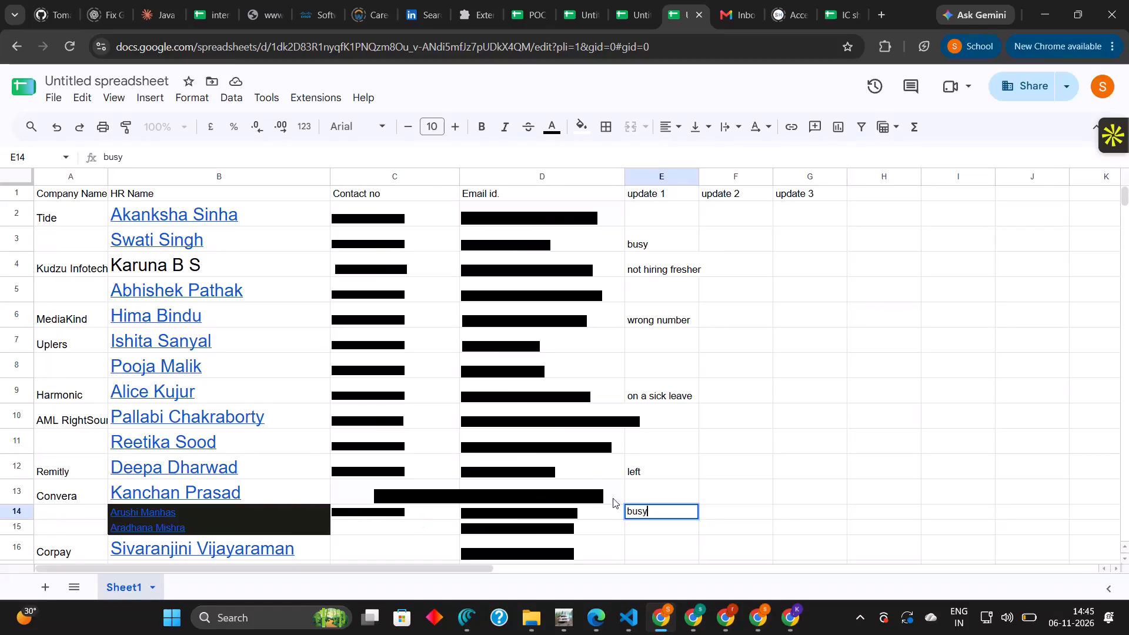
# Replace the update 1 entry for the HR contact in row 14, just below the Convera row, with "not hiring".
pyautogui.press('BackSpace')
pyautogui.press('BackSpace')
pyautogui.press('BackSpace')
pyautogui.press('BackSpace')
pyautogui.write('not')
pyautogui.press('space')
pyautogui.write('hit')
pyautogui.press('BackSpace')
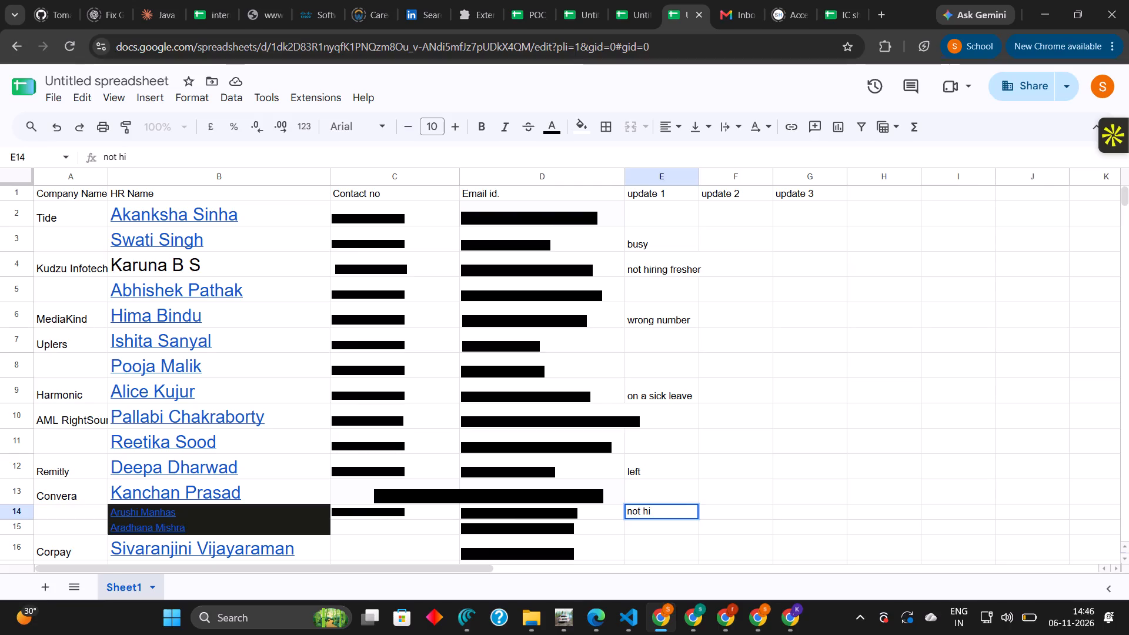
pyautogui.write('ring')
pyautogui.scroll(-1, 801, 448)
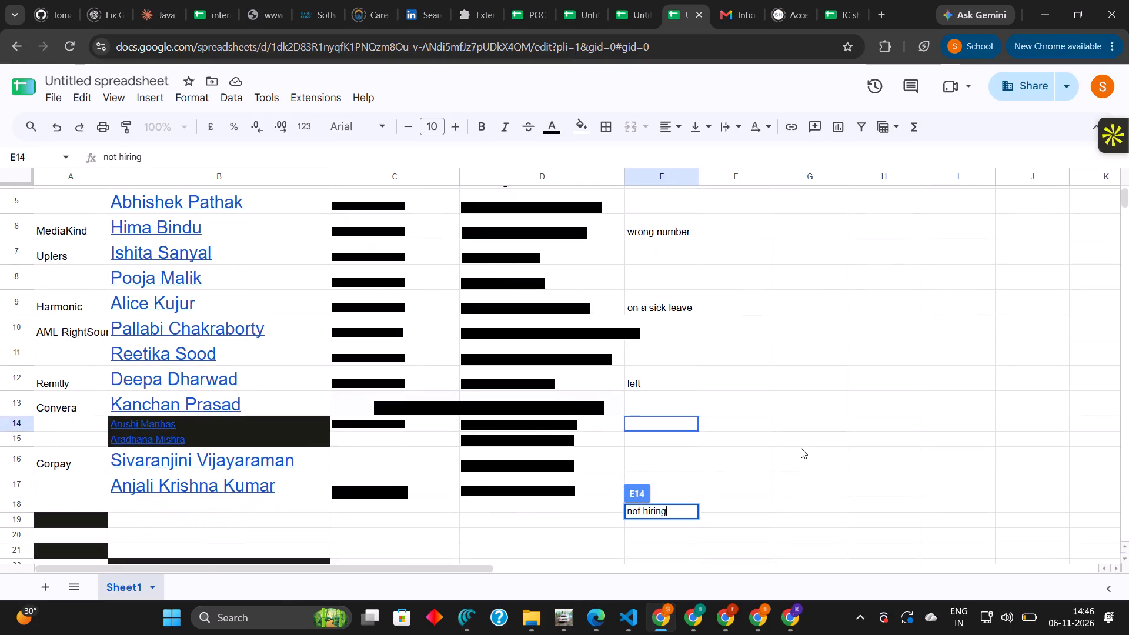
pyautogui.click(930, 399)
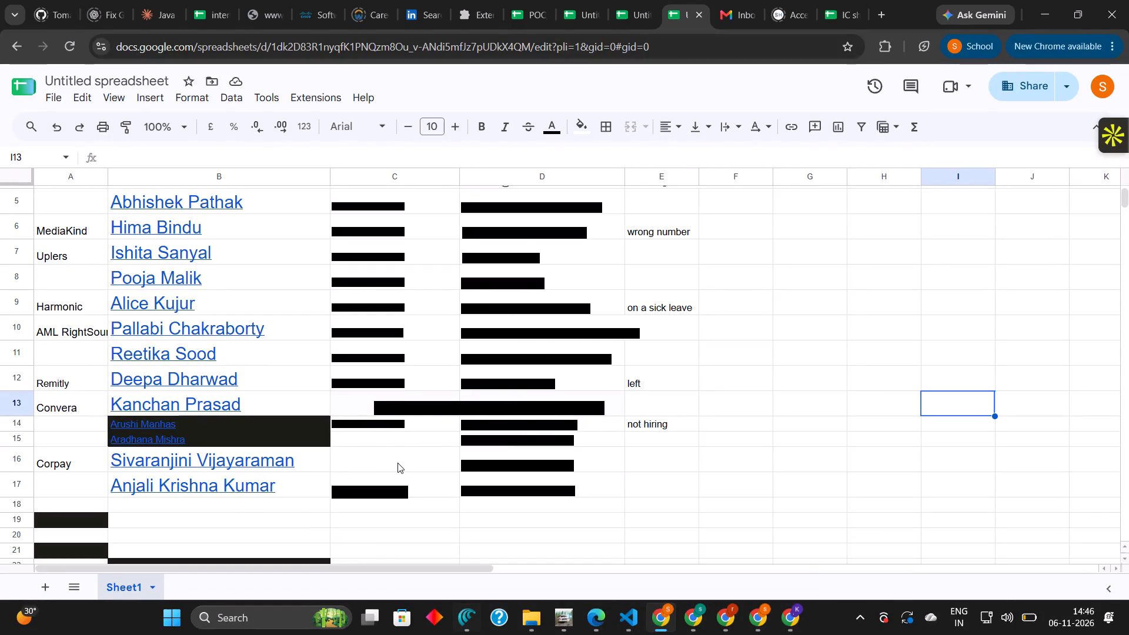
# Select the contact number of the HR contact in row 17, just below the Corpay row.
pyautogui.click(398, 486)
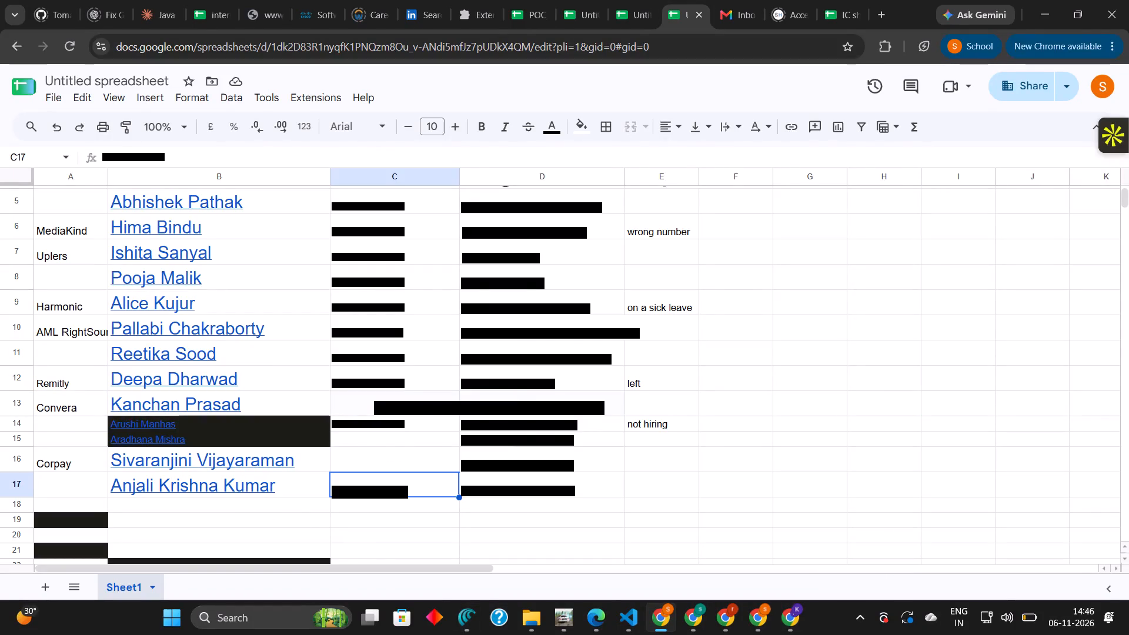
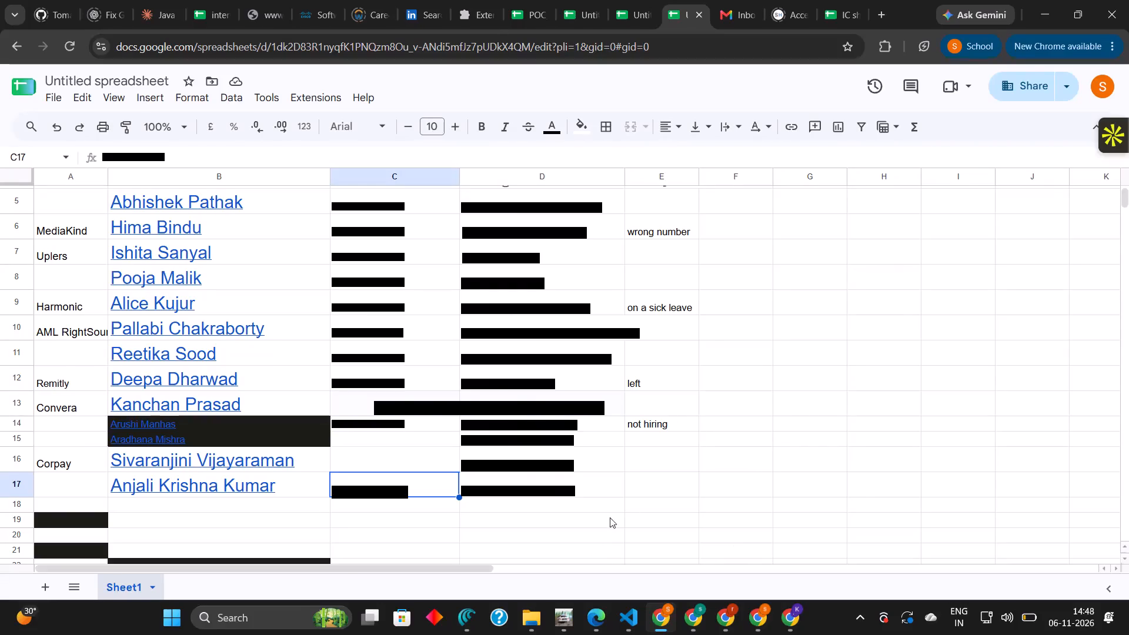
# Enter "not hiring right now but will connect in future" as update 1 for the HR contact in row 17.
pyautogui.click(656, 490)
pyautogui.write('not hiring')
pyautogui.press('space')
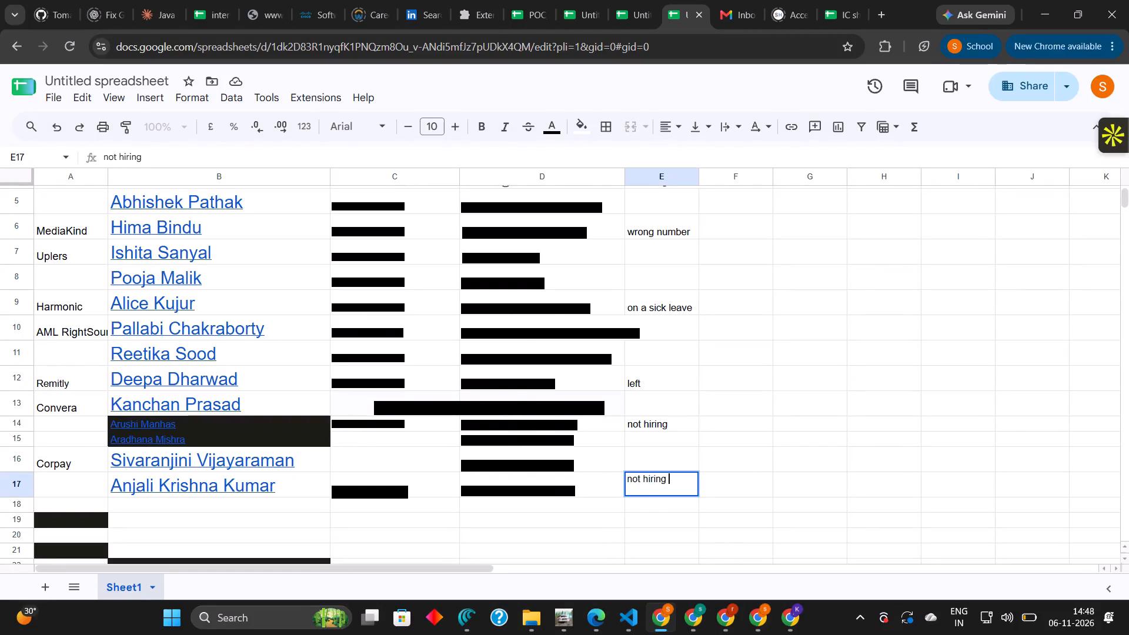
pyautogui.write('ri')
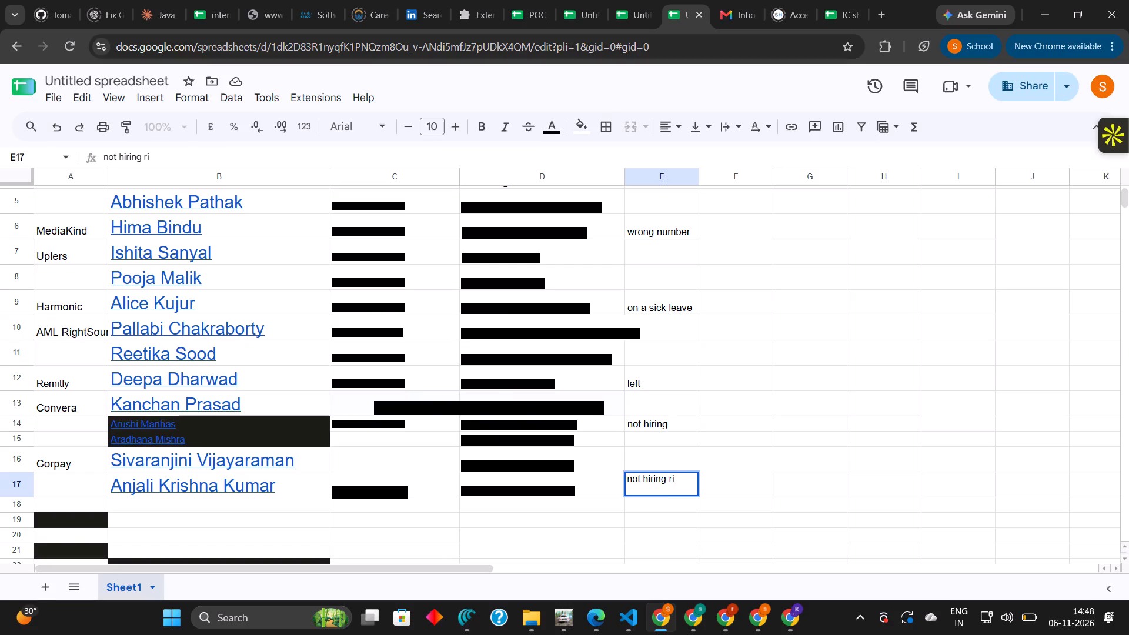
pyautogui.write('gt')
pyautogui.press('BackSpace')
pyautogui.write('ht')
pyautogui.press('space')
pyautogui.press('b')
pyautogui.press('BackSpace')
pyautogui.write('no')
pyautogui.write('w but')
pyautogui.press('space')
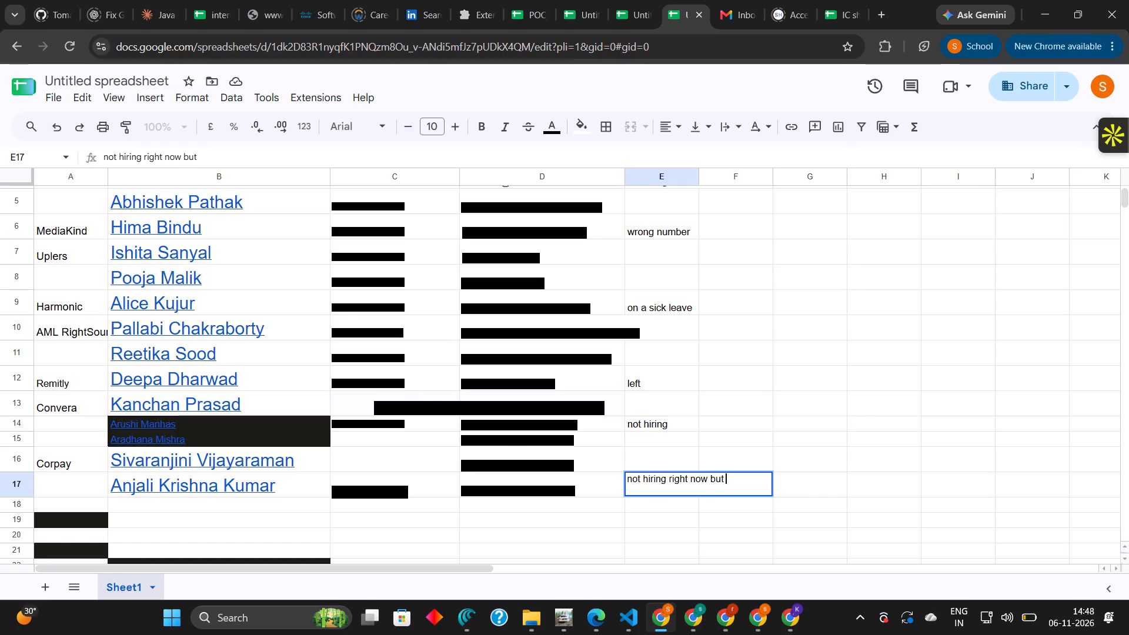
pyautogui.write('will connect in future')
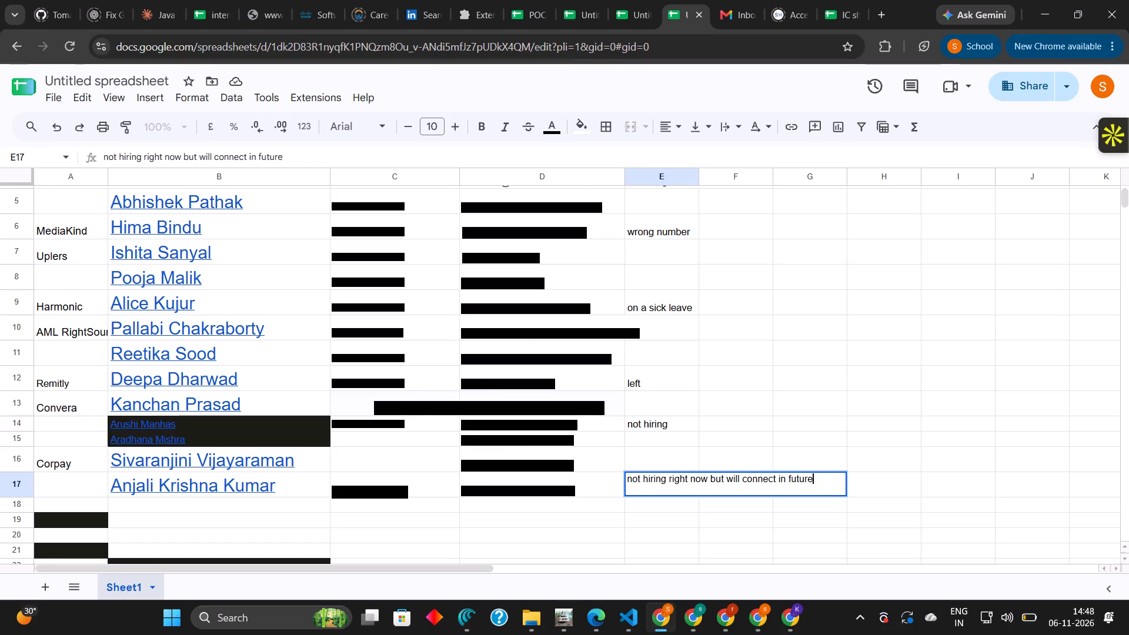
pyautogui.click(799, 510)
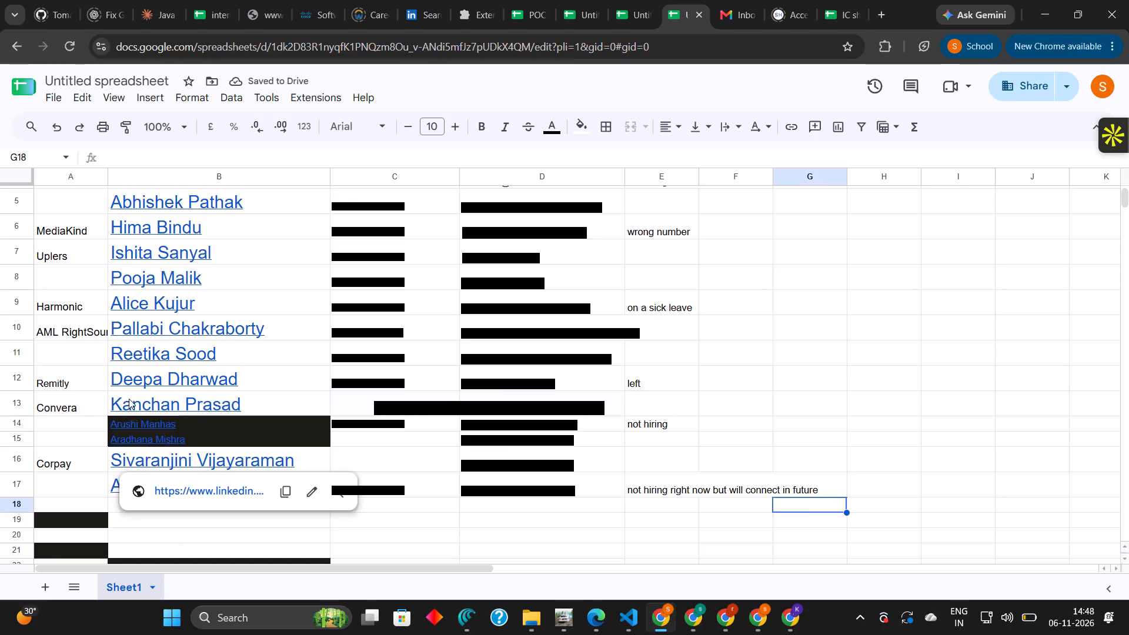
# Select the contact number of the AML RightSource HR contact in row 10.
pyautogui.scroll(1, 348, 400)
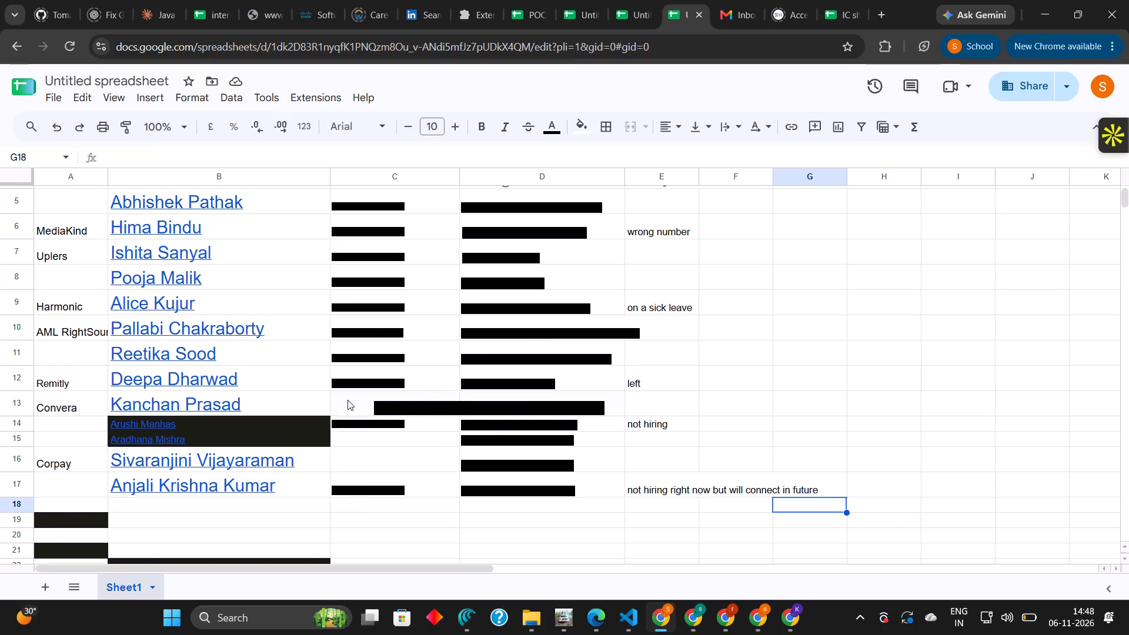
pyautogui.scroll(3, 348, 400)
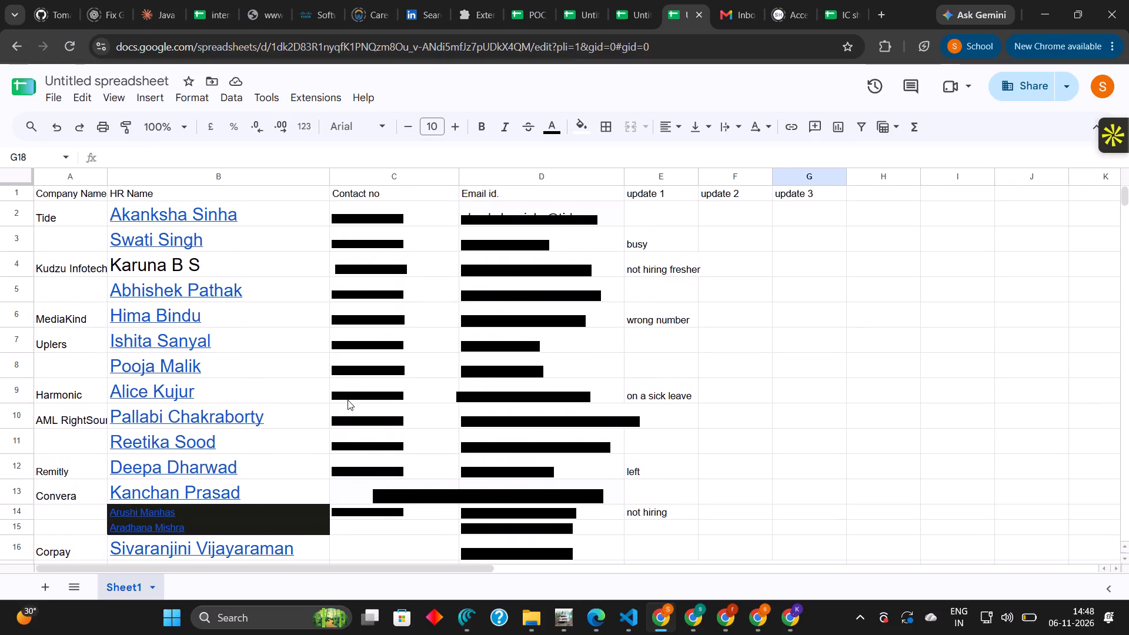
pyautogui.scroll(1, 348, 400)
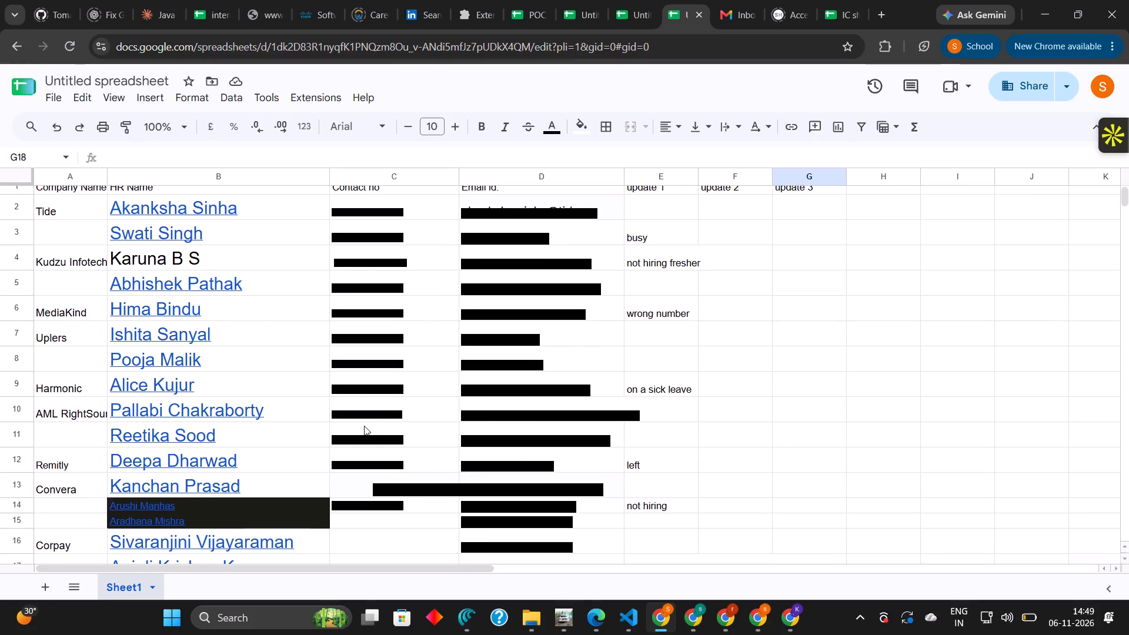
pyautogui.click(366, 413)
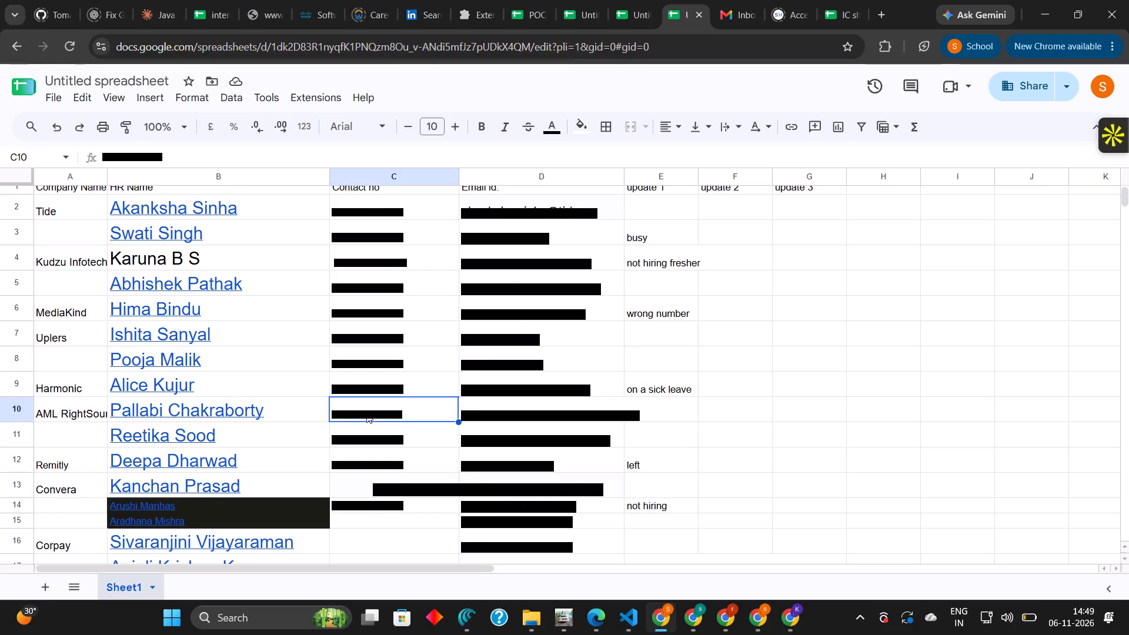
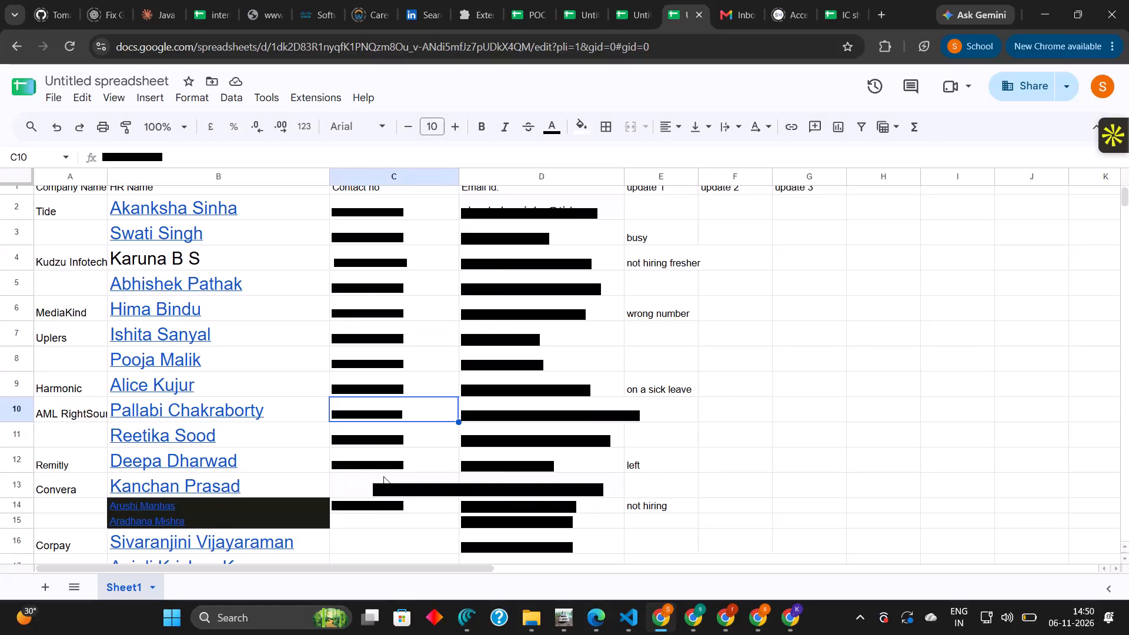
# Enter "may give call on monday/tuesday" as update 2 for the Harmonic HR contact in row 9.
pyautogui.click(702, 387)
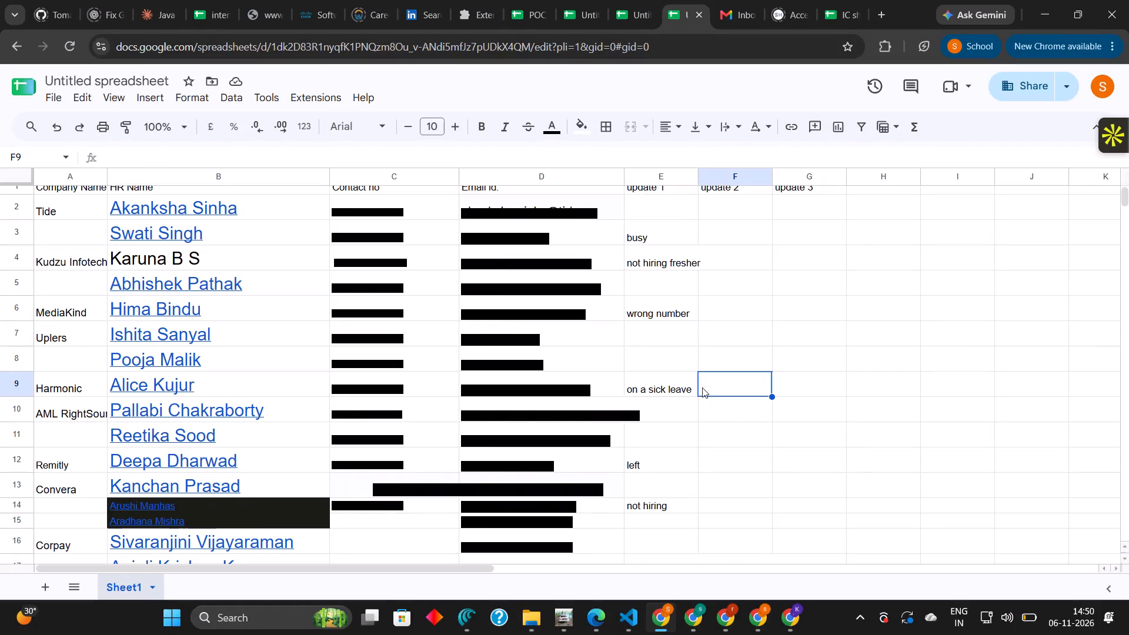
pyautogui.write('may give call on monday')
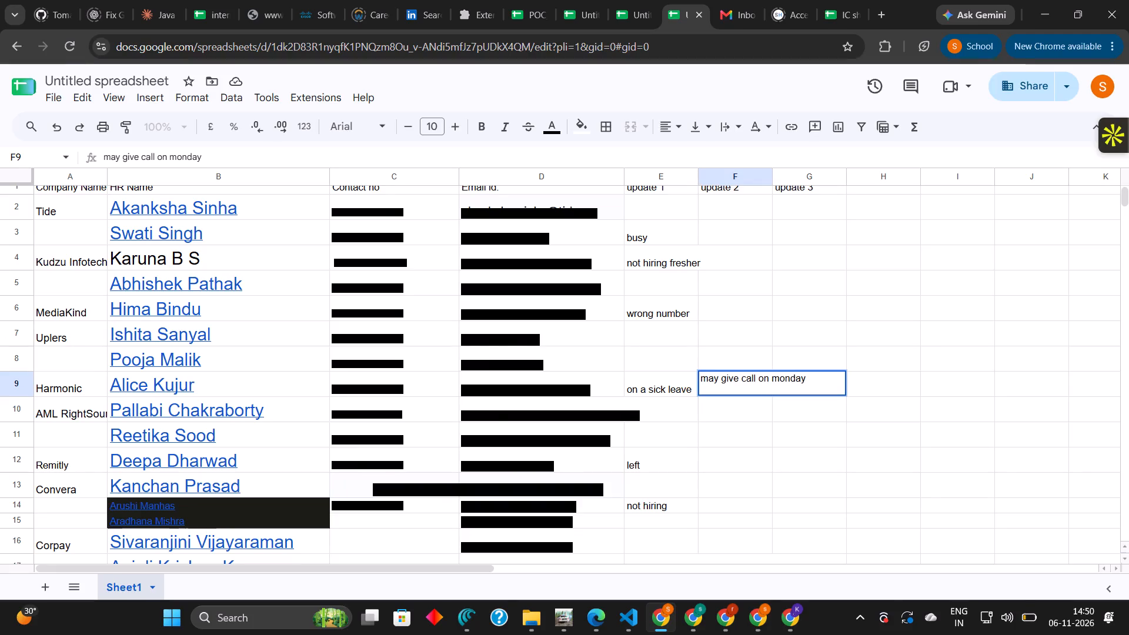
pyautogui.write('/tuesday')
pyautogui.click(637, 470)
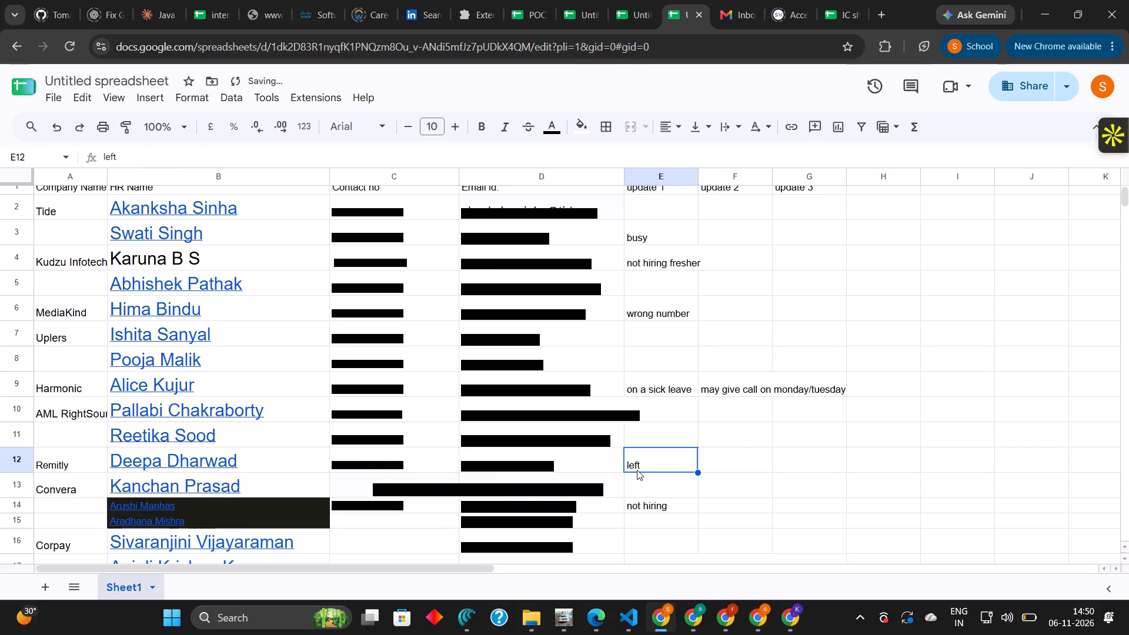
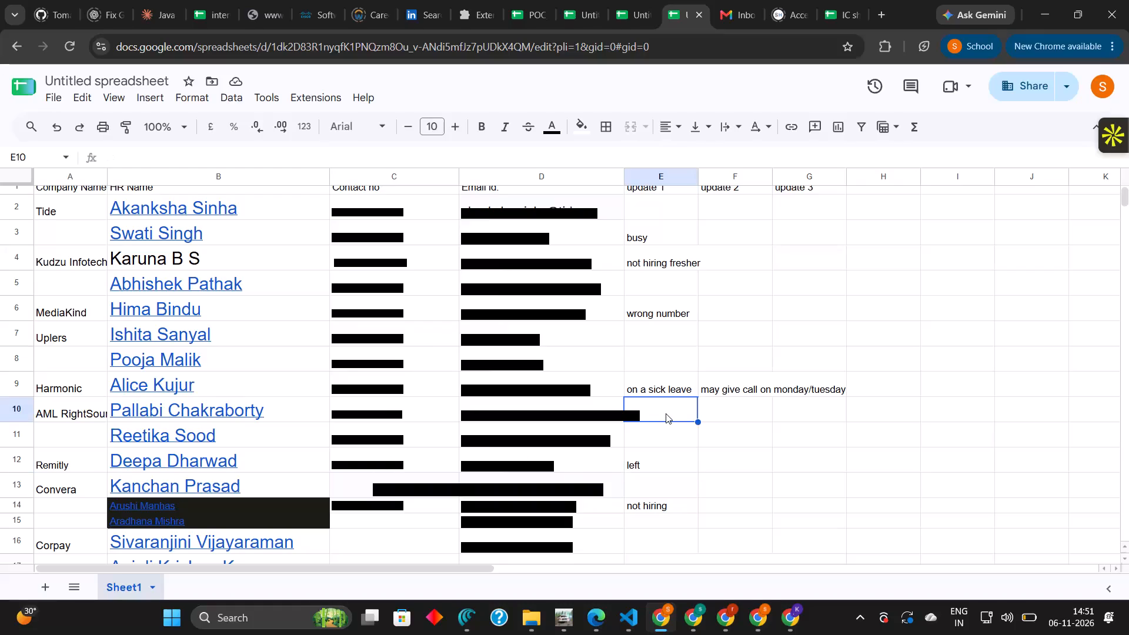
# Enter "hit" and the two recruiters' names, separated by a slash, as update 1 for the AML RightSource contact in row 10.
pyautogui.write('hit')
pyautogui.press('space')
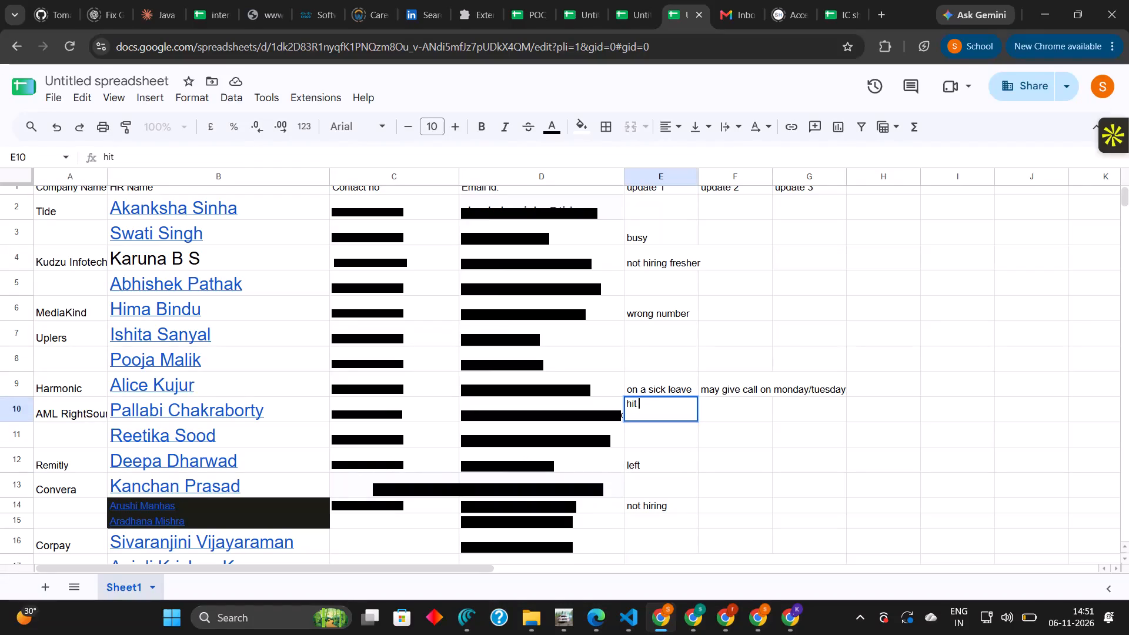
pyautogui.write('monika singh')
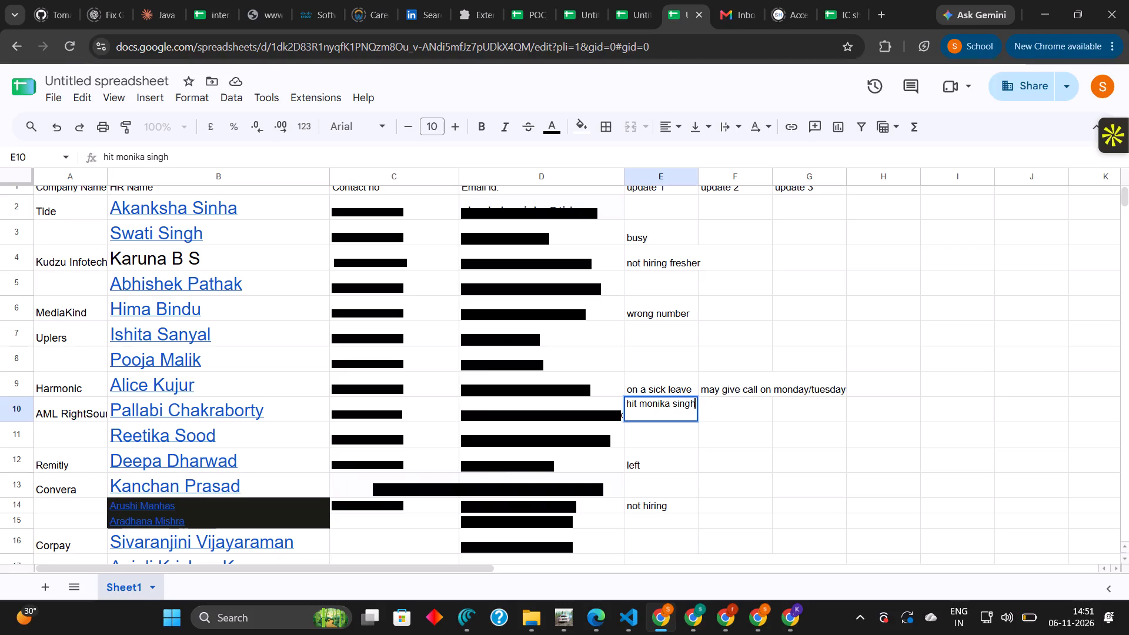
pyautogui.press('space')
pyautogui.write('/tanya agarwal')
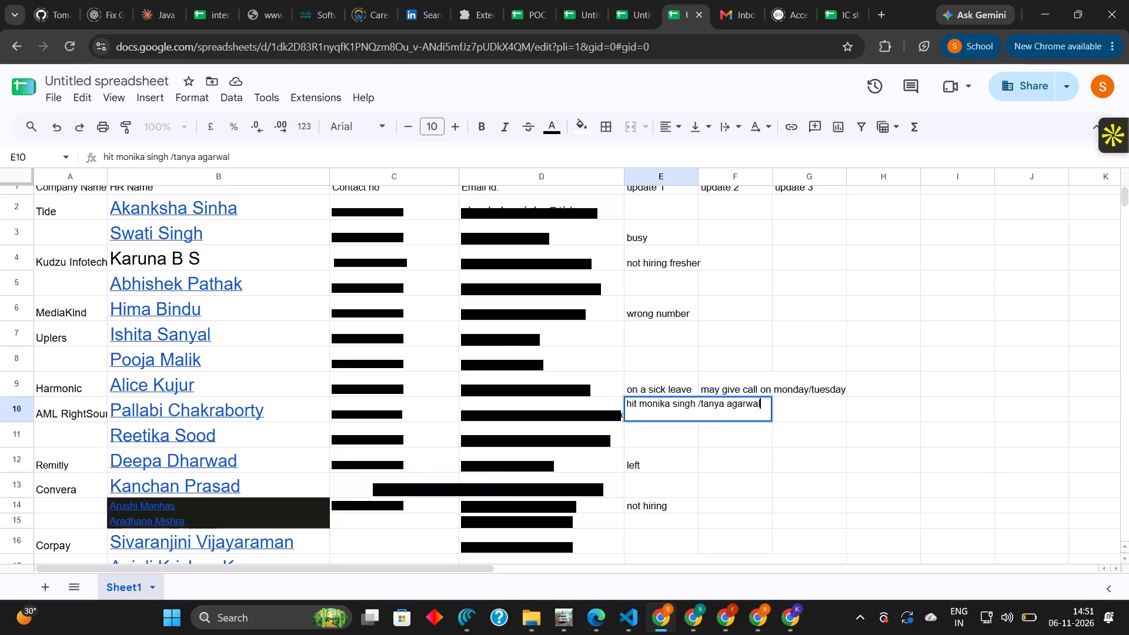
# Switch to LinkedIn and replace the Kudzu Infotech search text with the name of the first recruiter in the row 10 note.
pyautogui.click(420, 11)
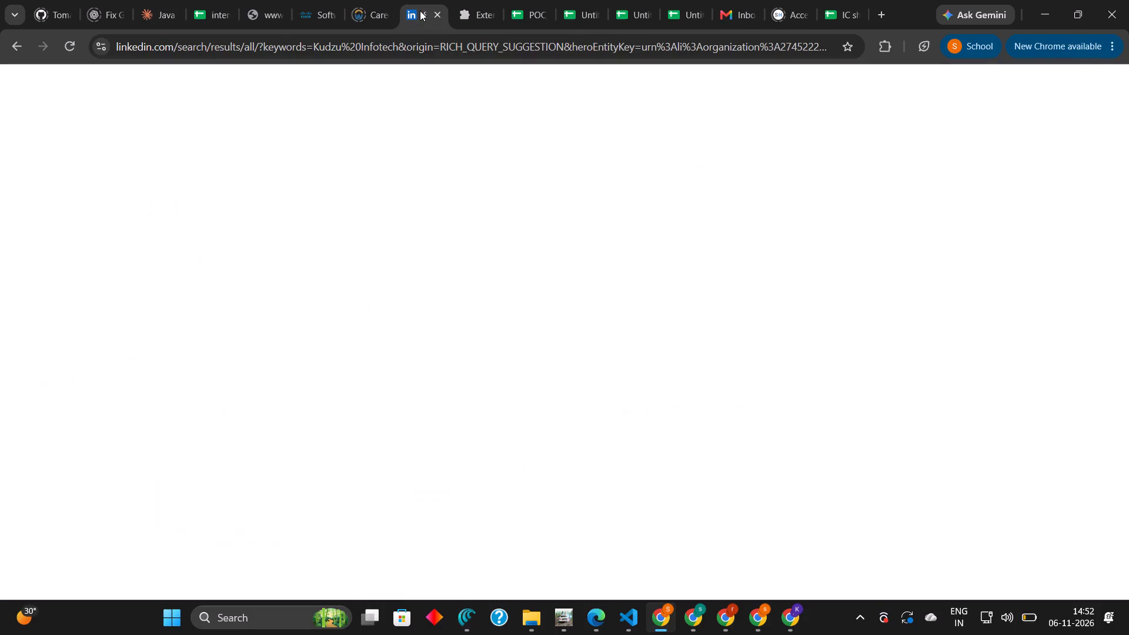
pyautogui.press('BackSpace')
pyautogui.press('BackSpace')
pyautogui.press('BackSpace')
pyautogui.press('BackSpace')
pyautogui.press('BackSpace')
pyautogui.press('BackSpace')
pyautogui.press('BackSpace')
pyautogui.press('BackSpace')
pyautogui.press('BackSpace')
pyautogui.press('BackSpace')
pyautogui.press('BackSpace')
pyautogui.press('BackSpace')
pyautogui.press('BackSpace')
pyautogui.press('BackSpace')
pyautogui.press('BackSpace')
pyautogui.press('BackSpace')
pyautogui.press('BackSpace')
pyautogui.press('BackSpace')
pyautogui.press('BackSpace')
pyautogui.press('BackSpace')
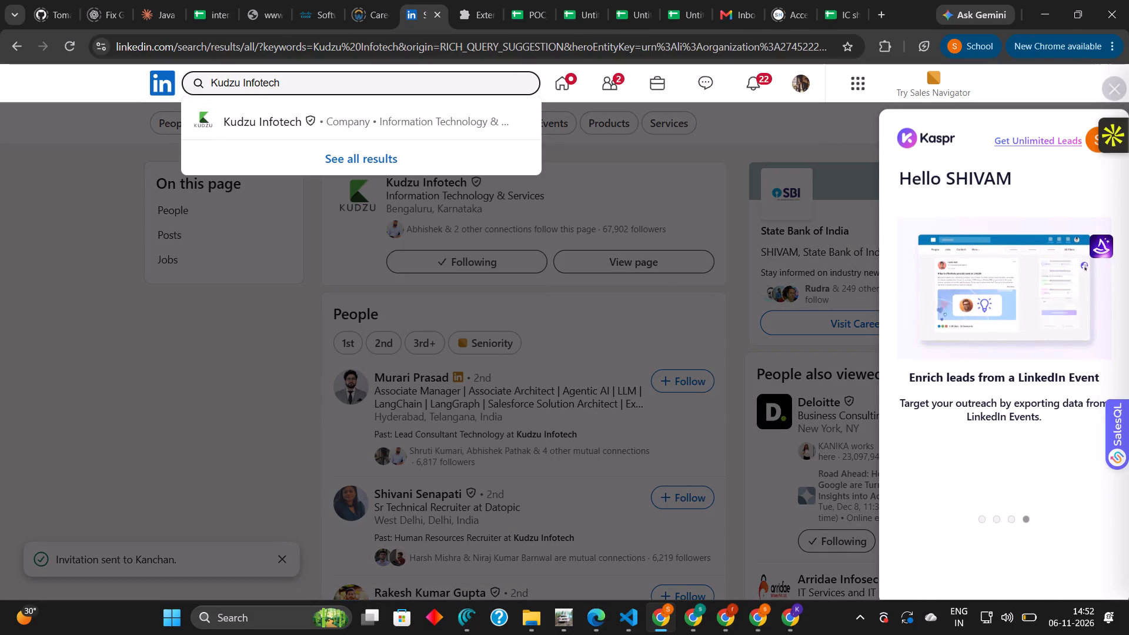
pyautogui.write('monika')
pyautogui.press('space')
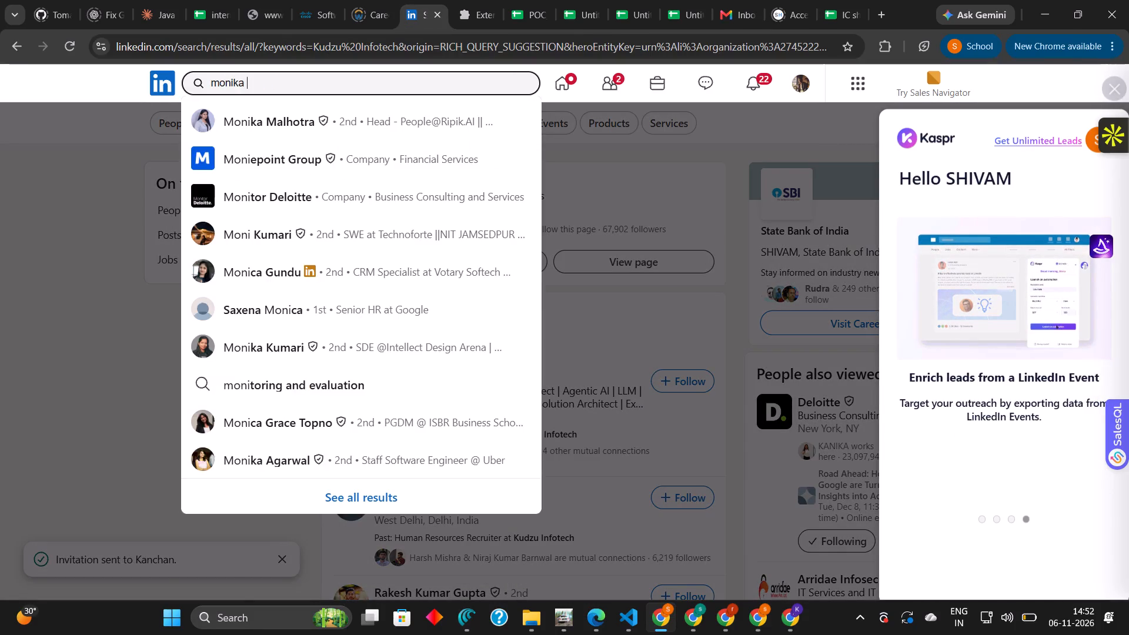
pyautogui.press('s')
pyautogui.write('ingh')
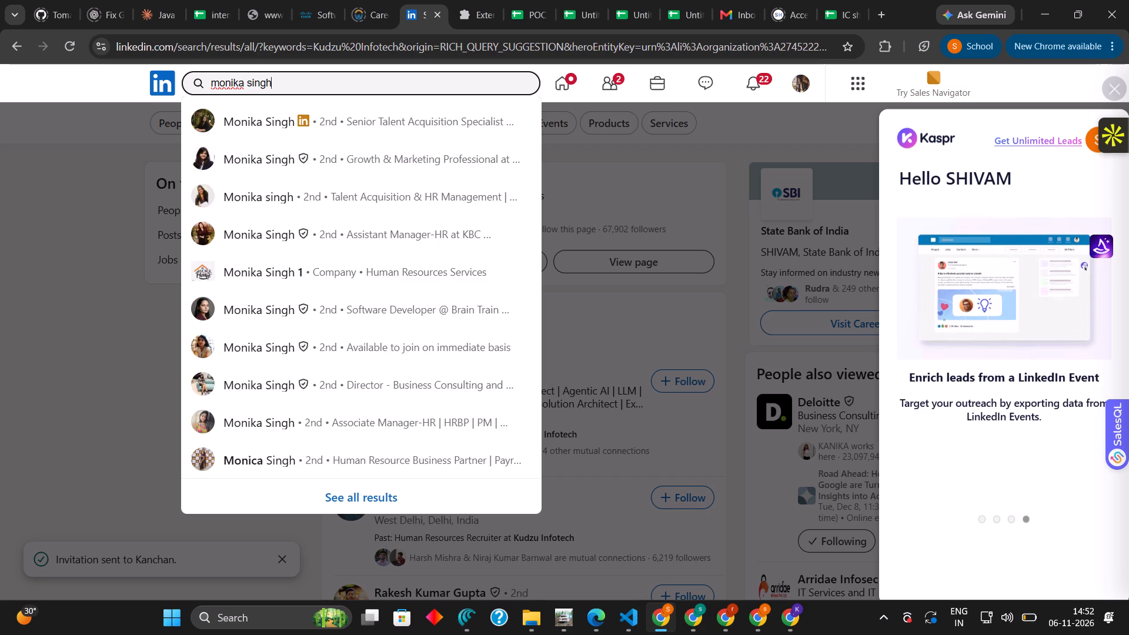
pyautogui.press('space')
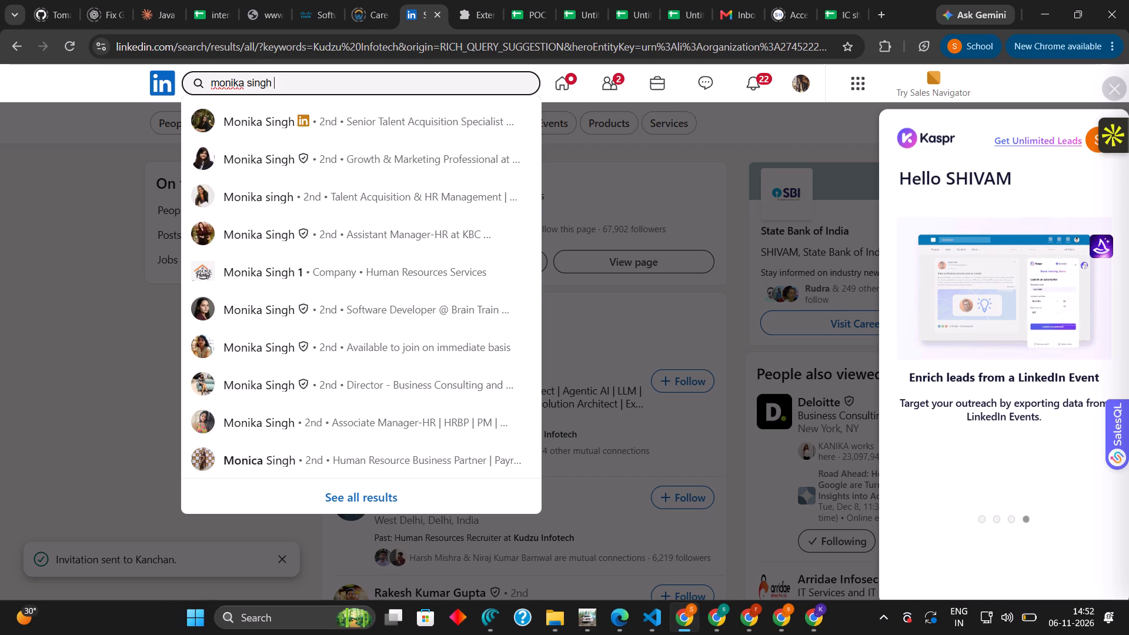
# Recheck the company in the contact sheet, add "aml" to the LinkedIn search and open the matching talent acquisition specialist's profile.
pyautogui.click(209, 14)
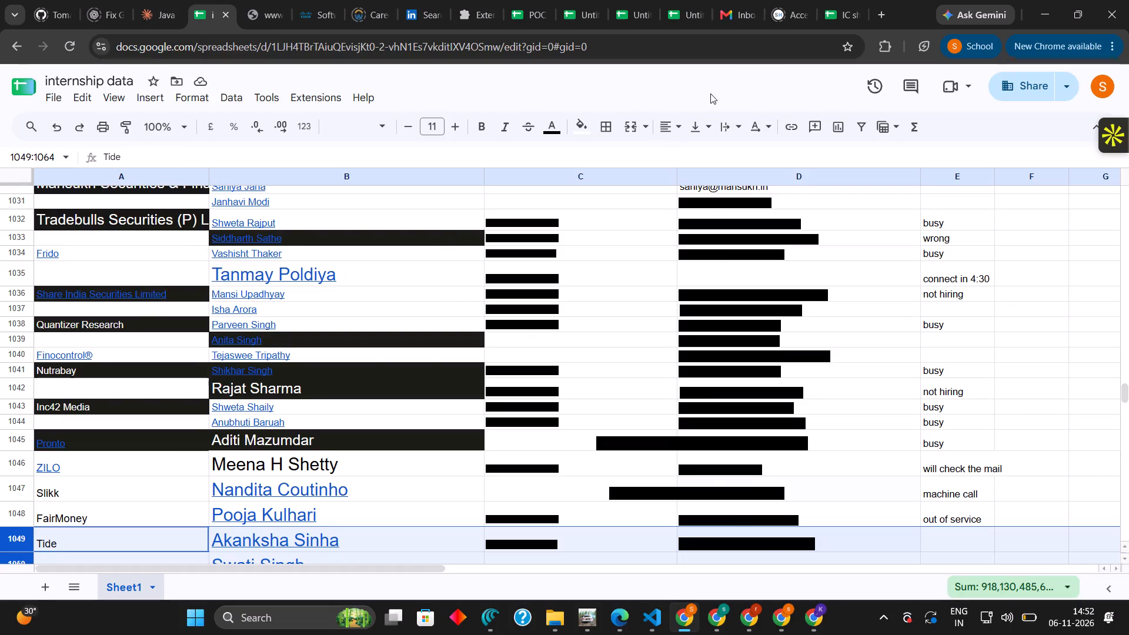
pyautogui.click(831, 1)
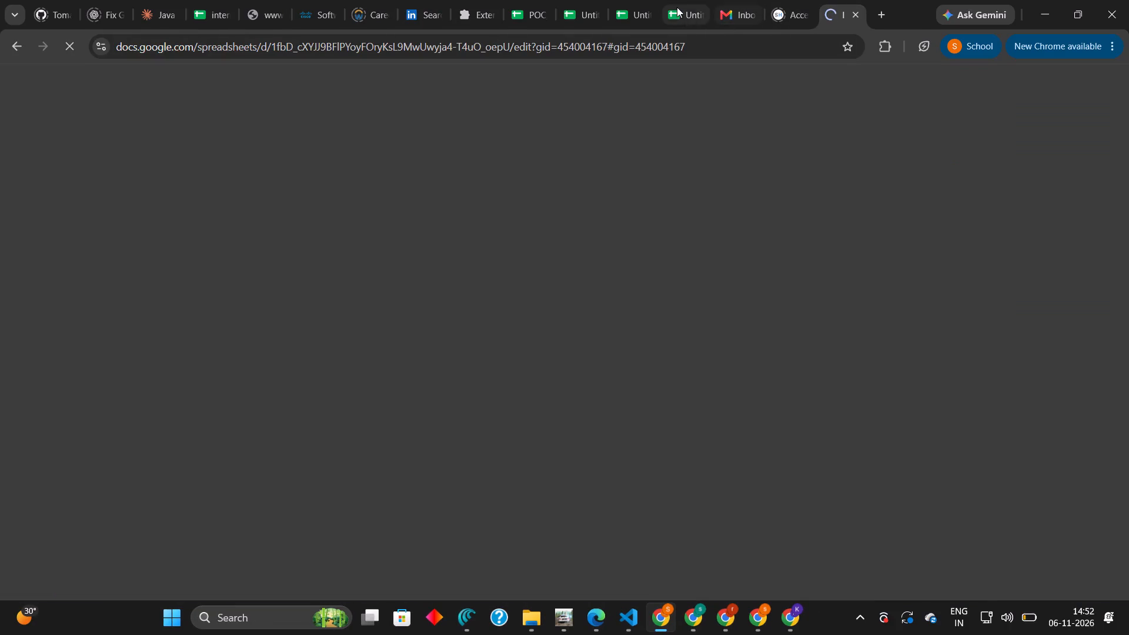
pyautogui.click(676, 5)
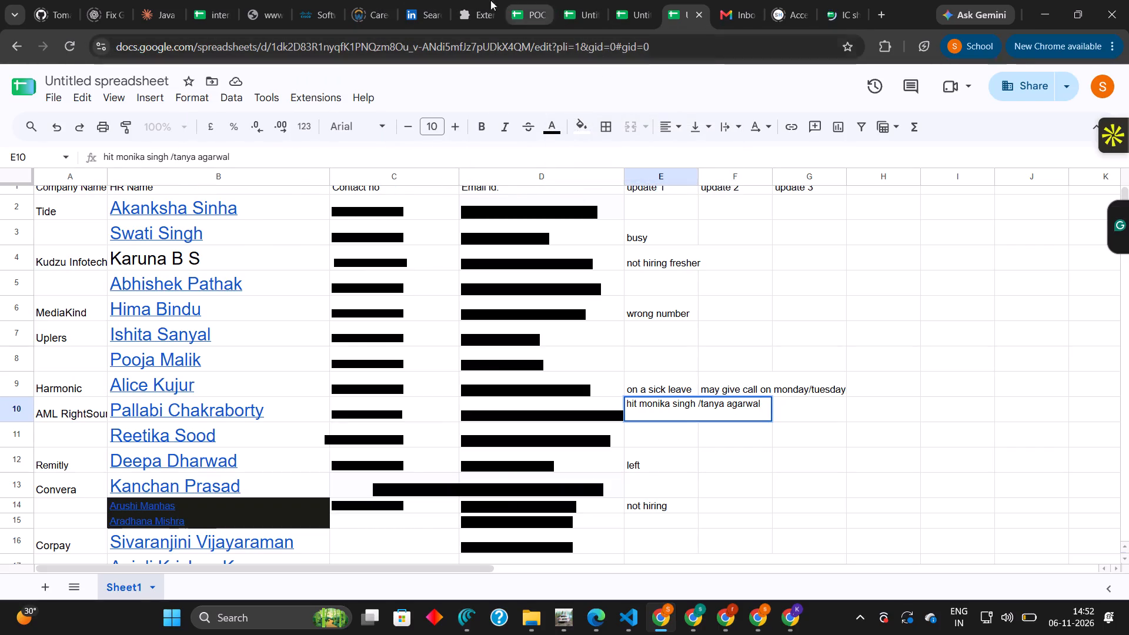
pyautogui.click(408, 3)
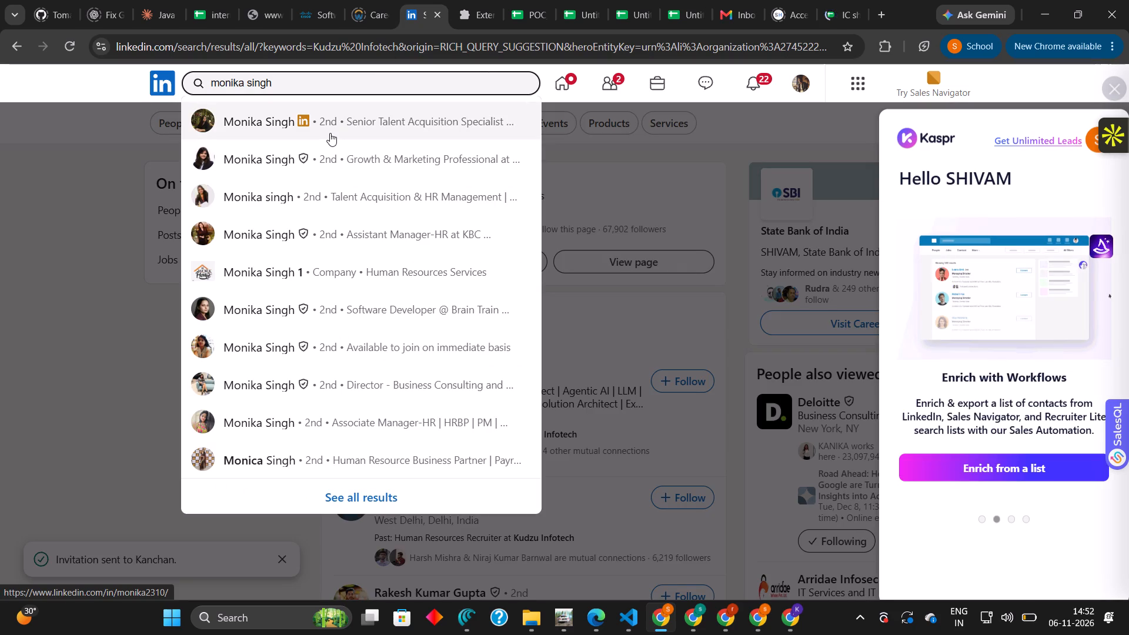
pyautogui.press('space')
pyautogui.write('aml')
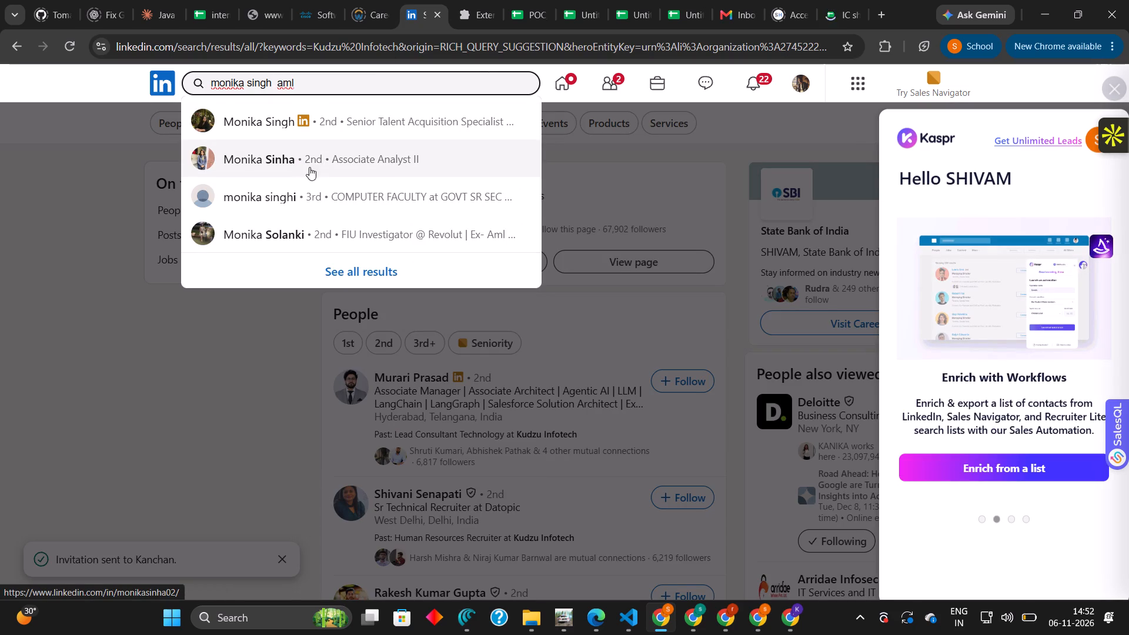
pyautogui.click(346, 125)
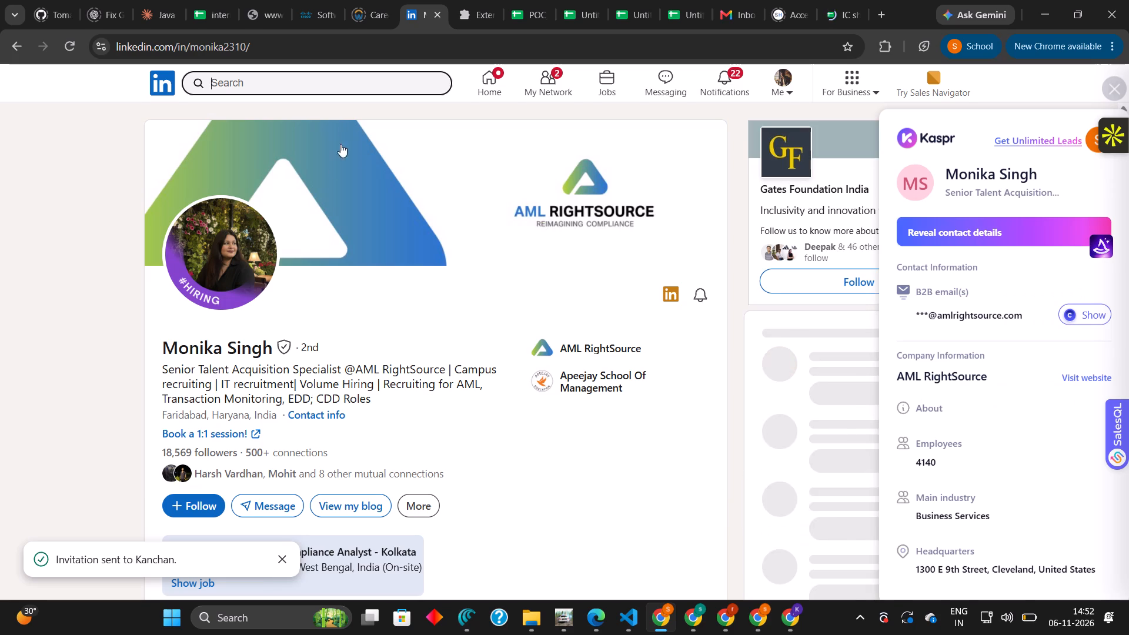
# Follow the AML RightSource talent acquisition specialist on LinkedIn.
pyautogui.scroll(-1, 275, 435)
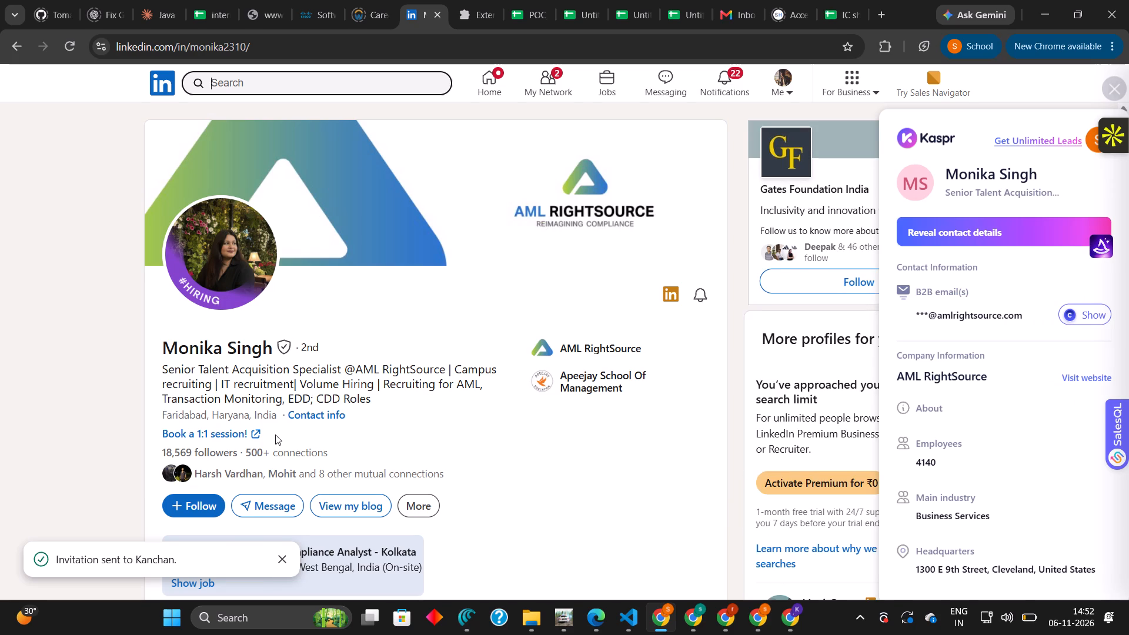
pyautogui.click(196, 472)
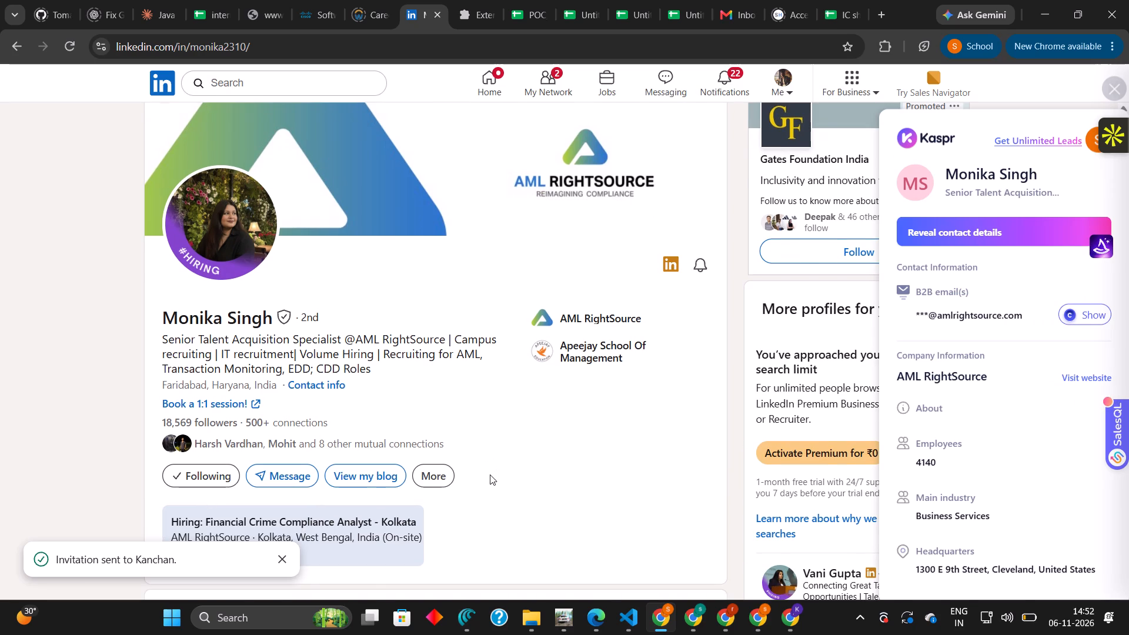
# Look through the AML RightSource recruiter's profile and select the name in its heading.
pyautogui.scroll(-5, 490, 474)
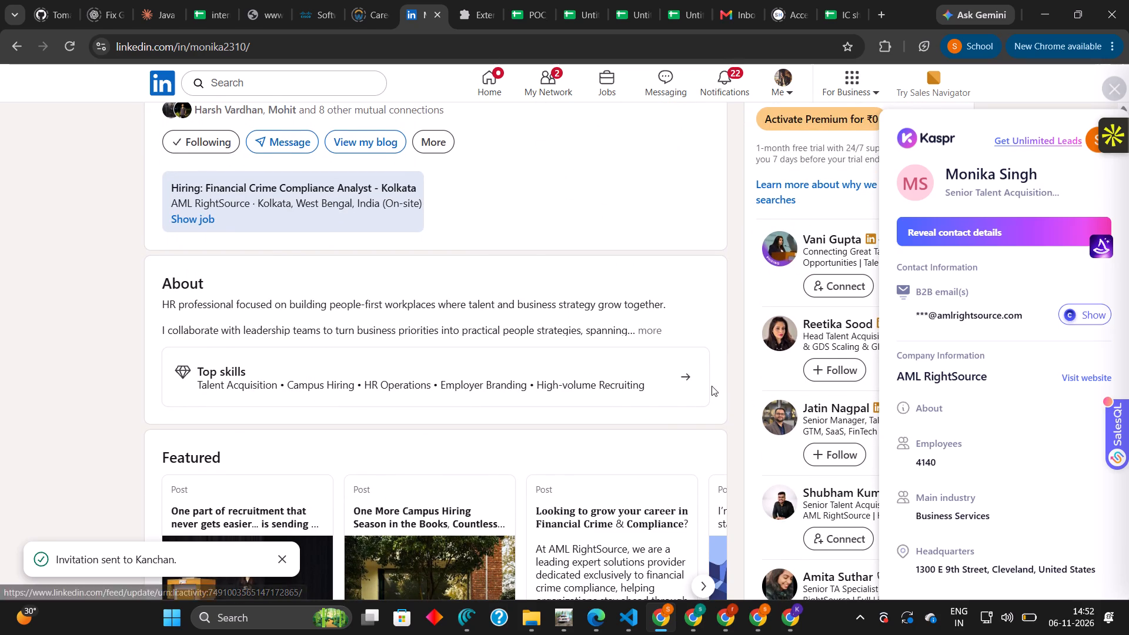
pyautogui.scroll(-1, 602, 400)
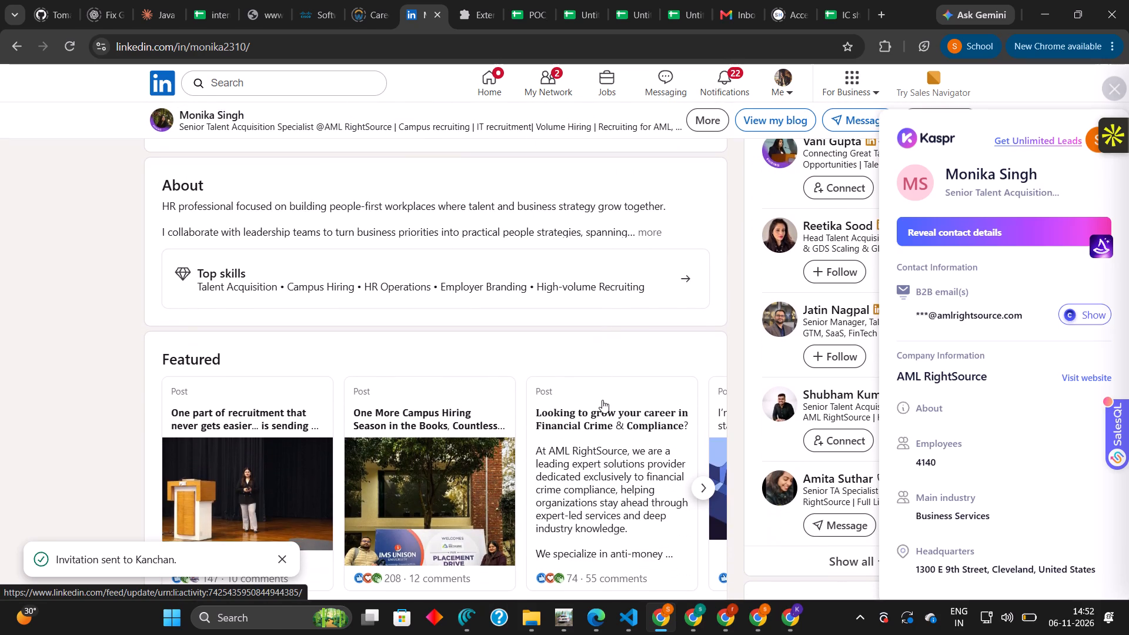
pyautogui.scroll(-1, 602, 400)
pyautogui.scroll(8, 607, 410)
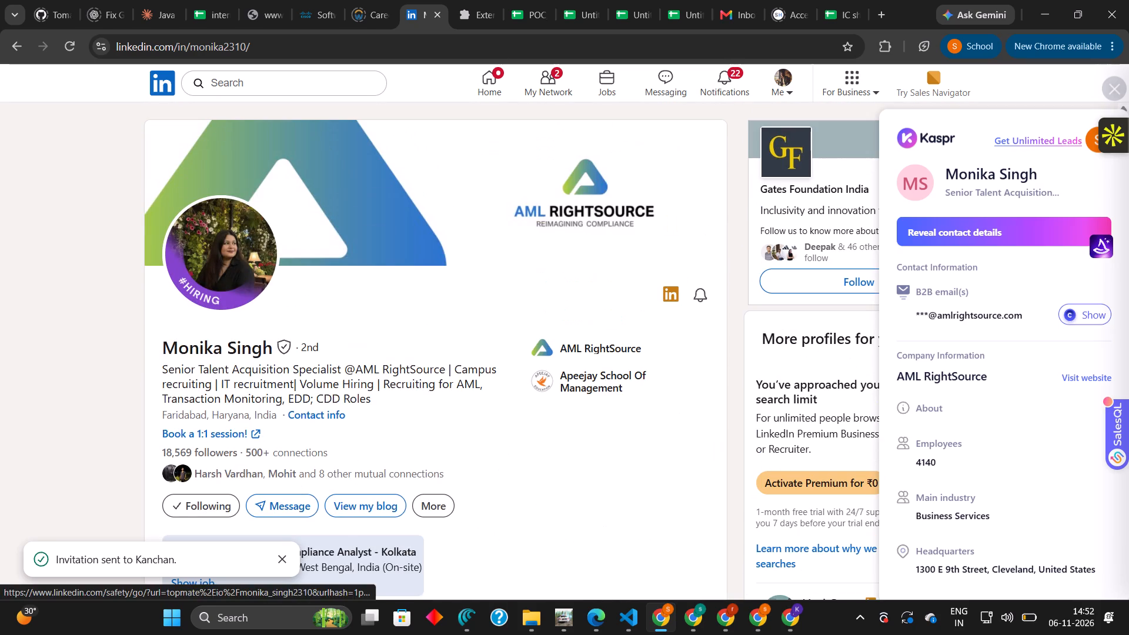
pyautogui.moveTo(159, 346); pyautogui.dragTo(269, 346)
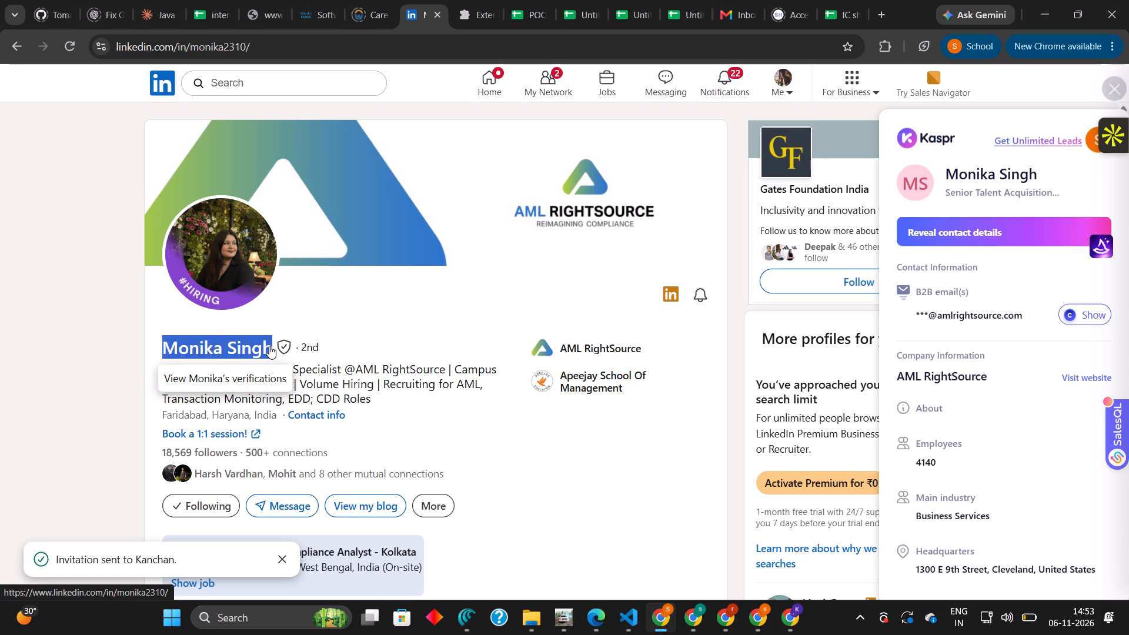
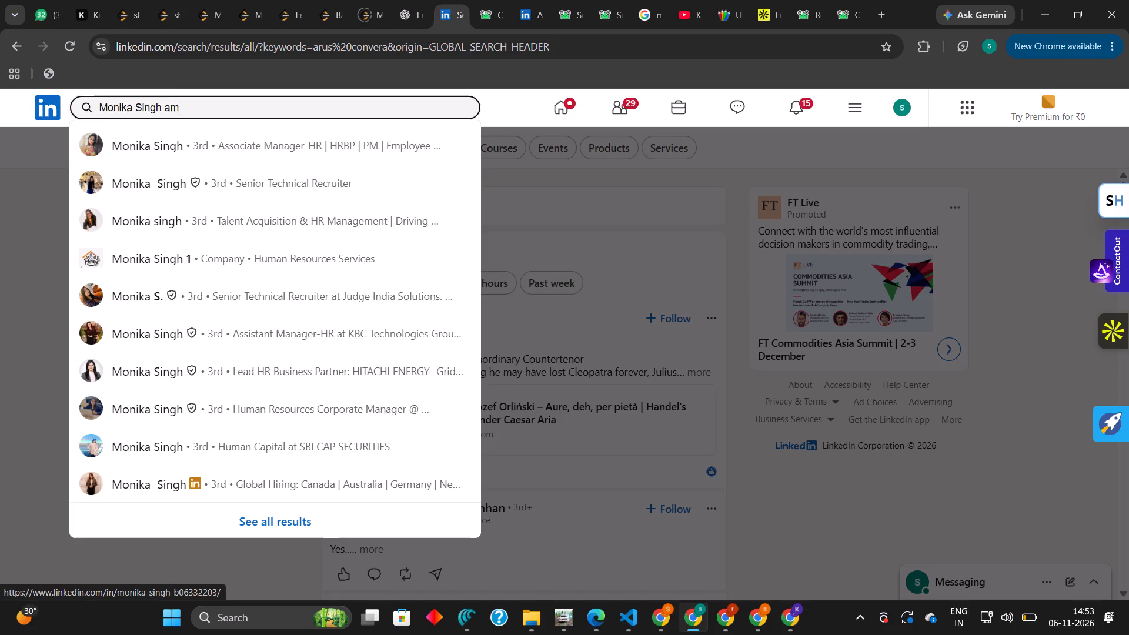
# Finish the LinkedIn search with "aml", open the AML RightSource recruiter's profile, and reveal and copy the phone number through ContactOut.
pyautogui.write('l')
pyautogui.click(164, 144)
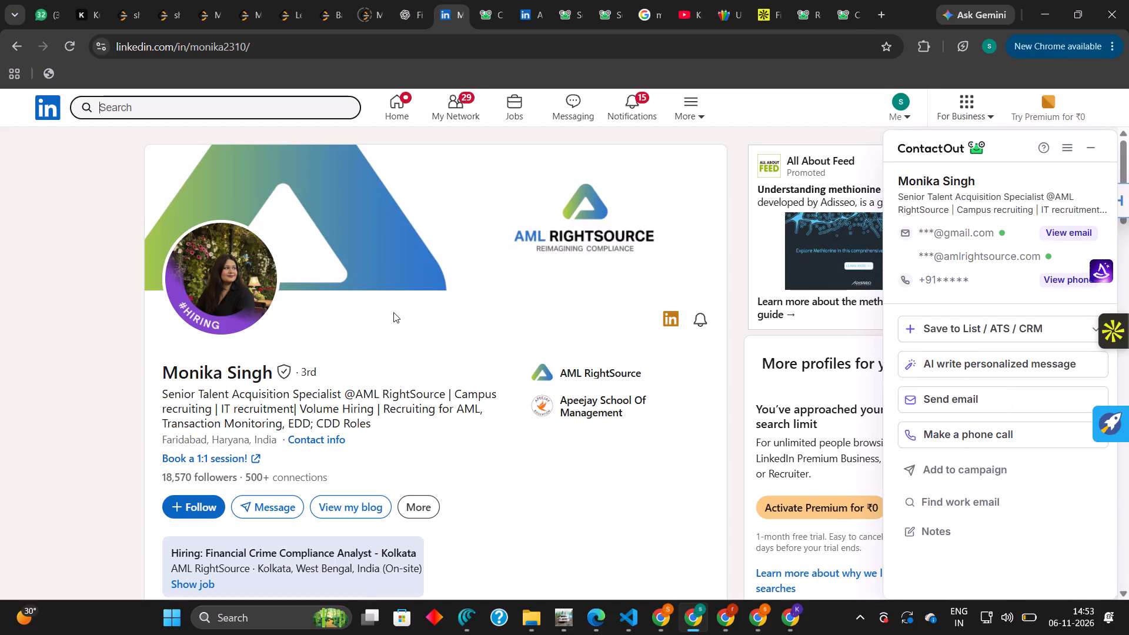
pyautogui.click(1065, 273)
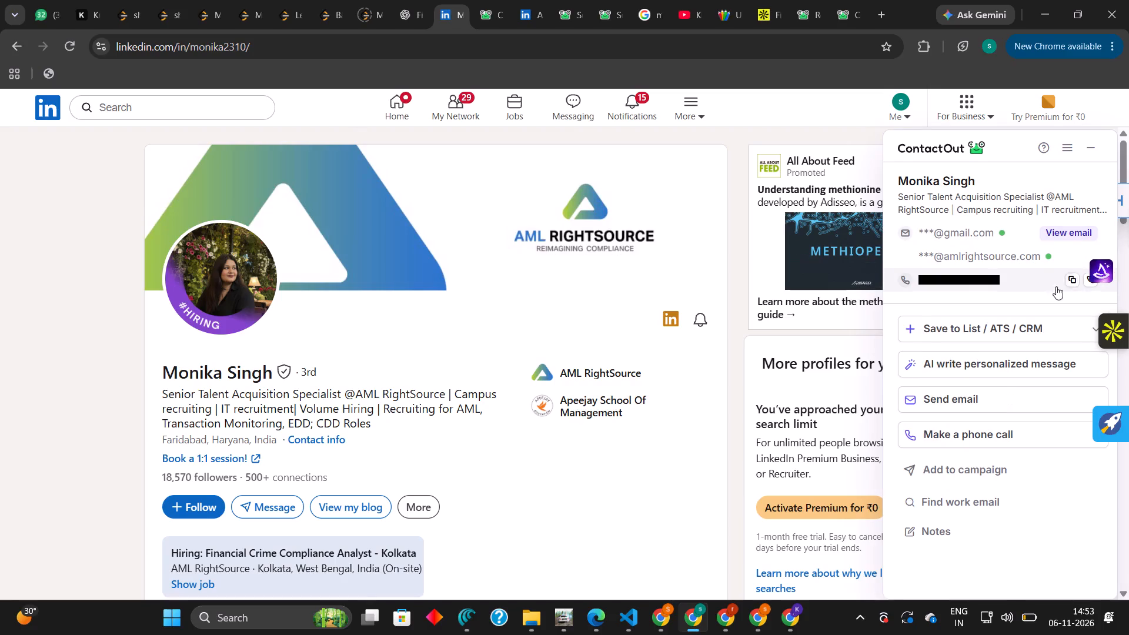
pyautogui.click(1075, 279)
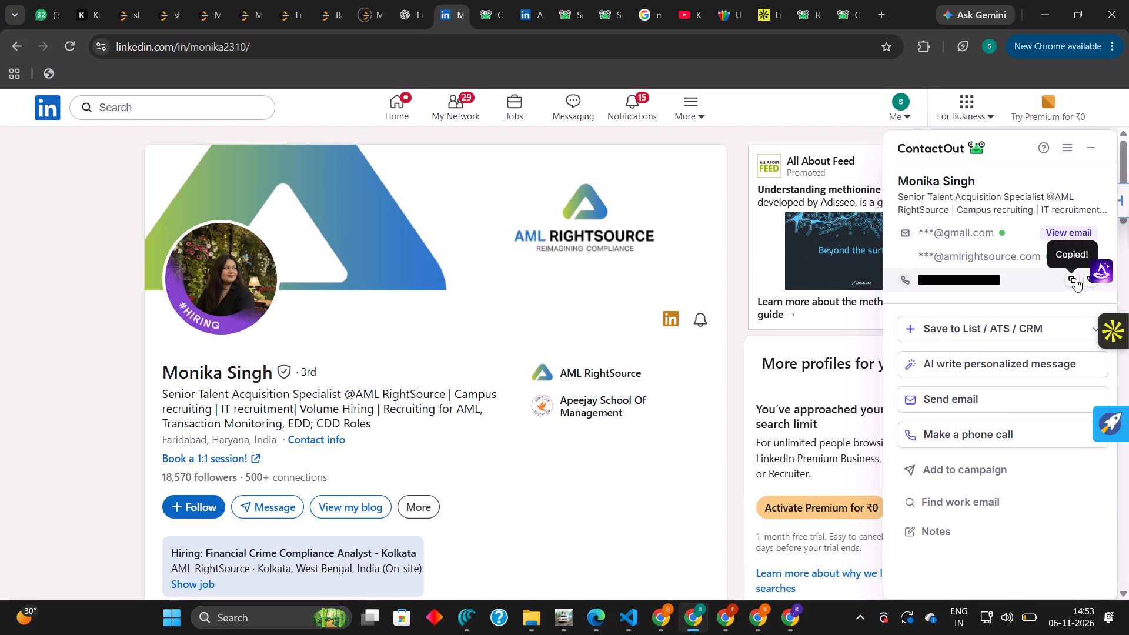
# Switch to the internship data sheet in the other browser profile and insert an empty row below the AML RightSource row 1057.
pyautogui.click(659, 616)
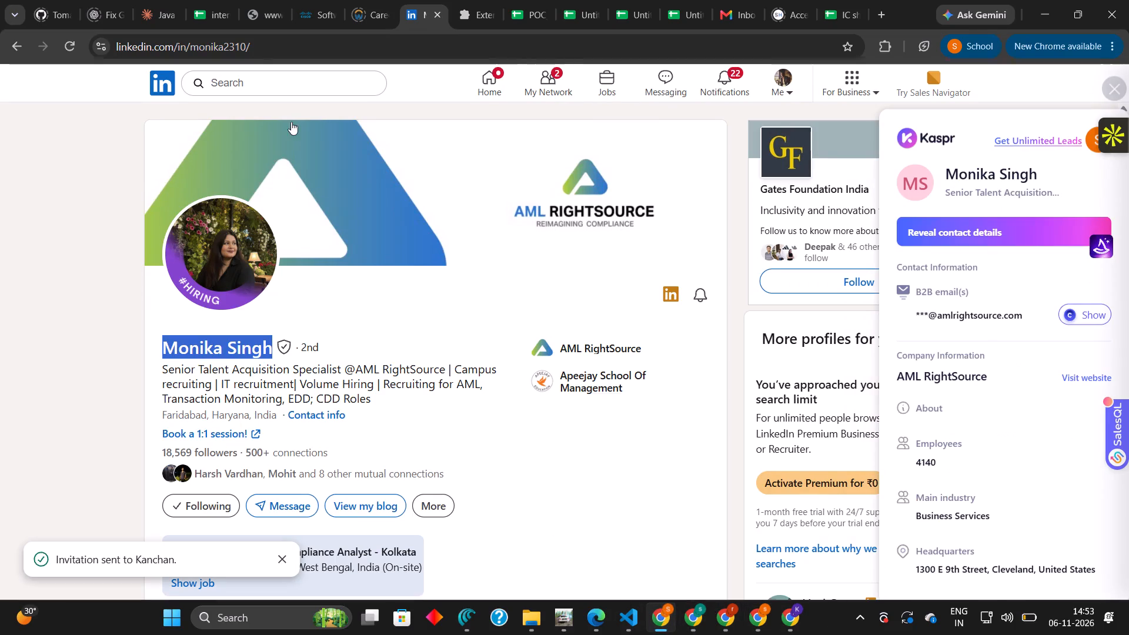
pyautogui.click(218, 0)
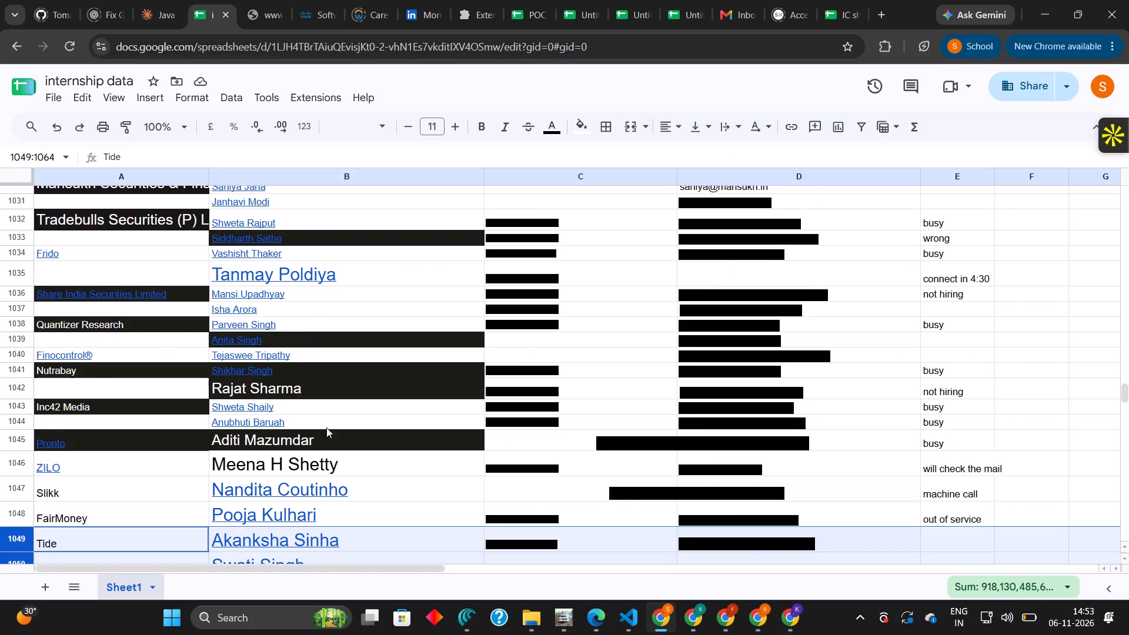
pyautogui.scroll(-2, 306, 489)
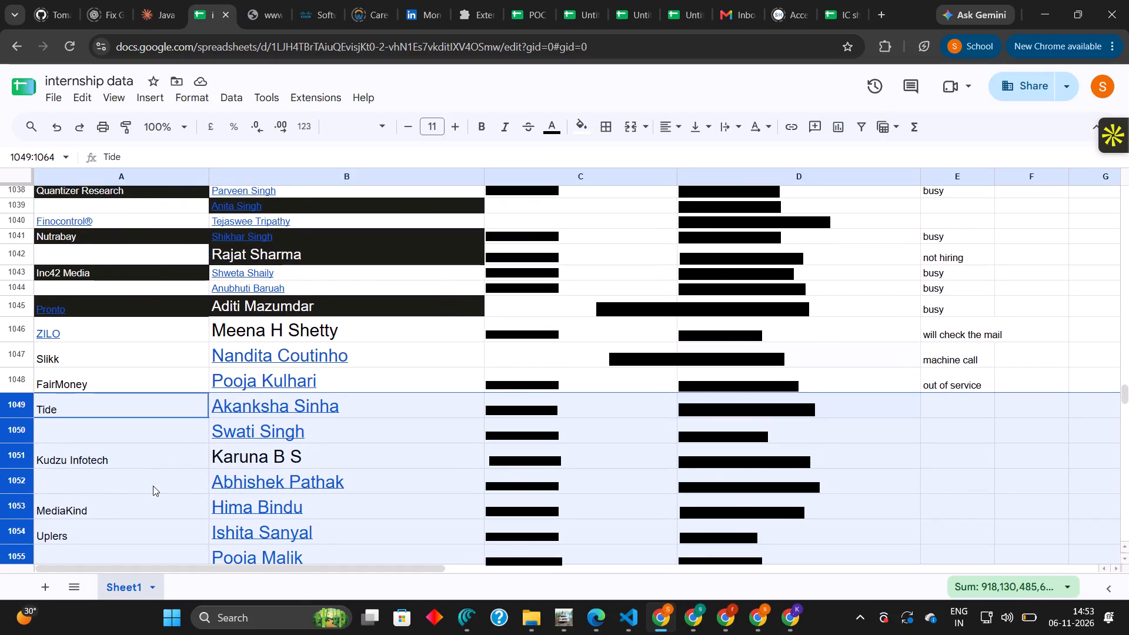
pyautogui.scroll(-2, 153, 486)
pyautogui.click(209, 440)
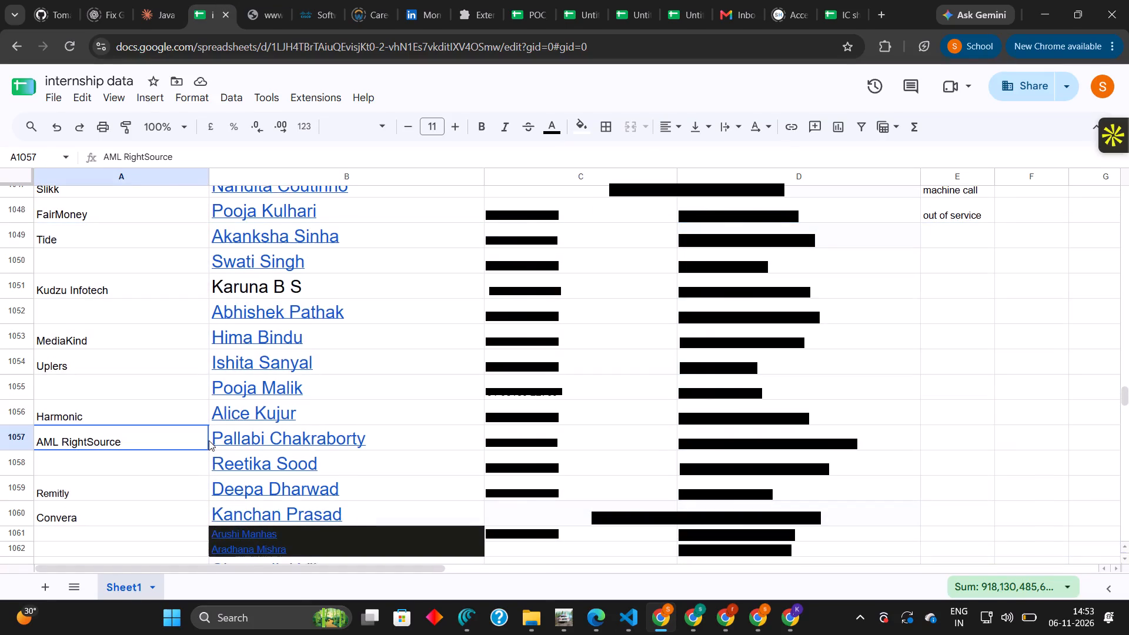
pyautogui.click(18, 439)
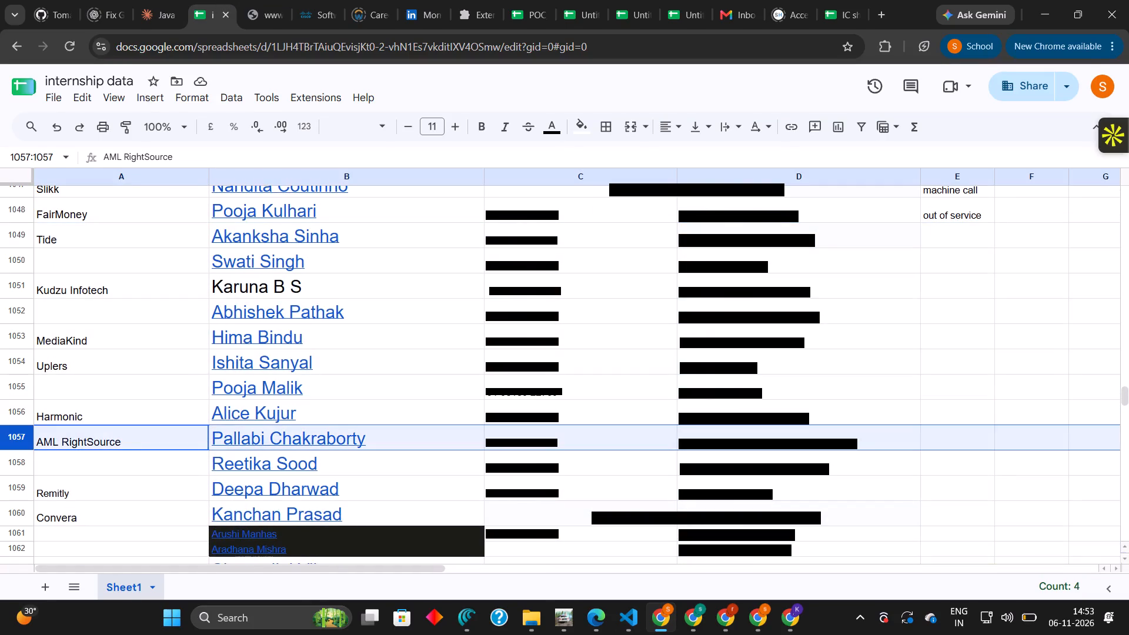
pyautogui.rightClick(0, 435)
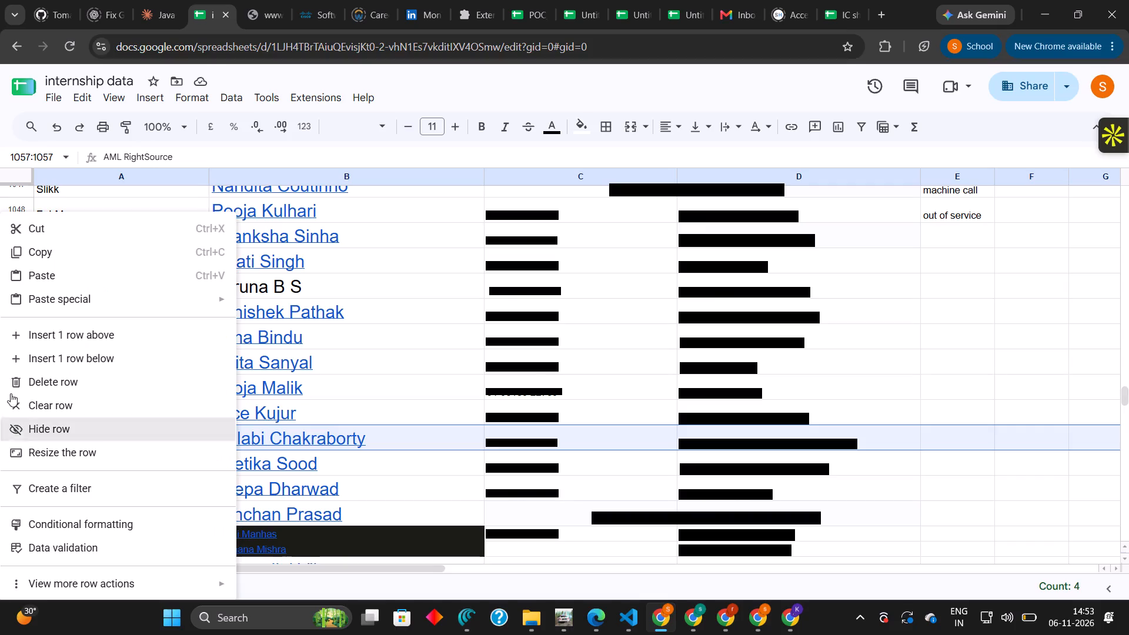
pyautogui.click(66, 359)
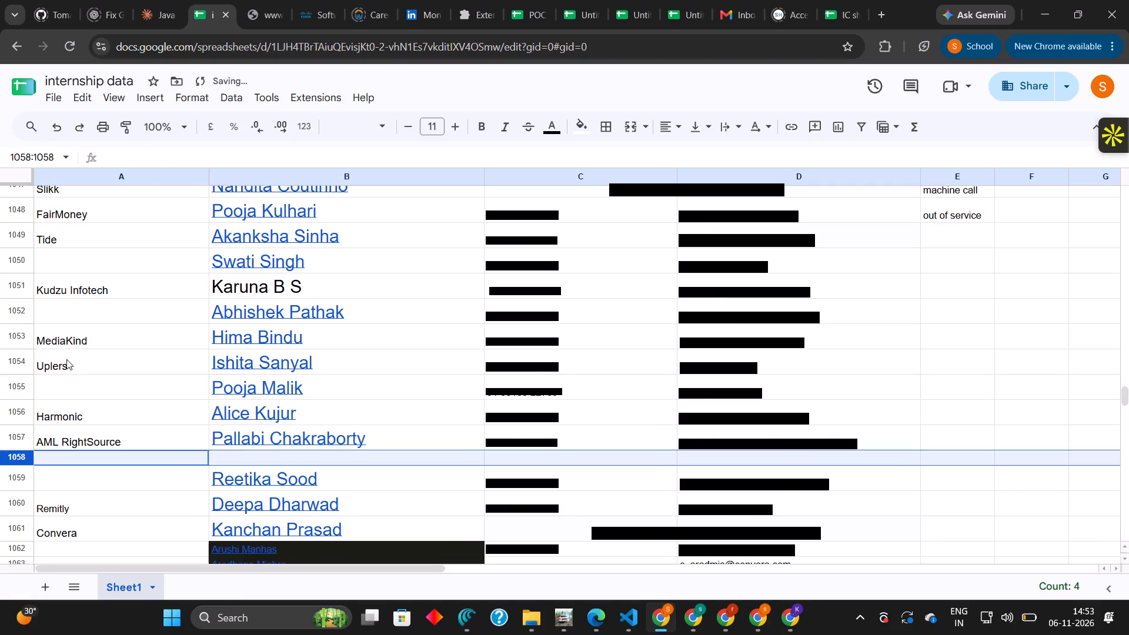
# Paste the recruiter's phone number into C1058 and remove the two leading characters so it is a plain number.
pyautogui.click(773, 457)
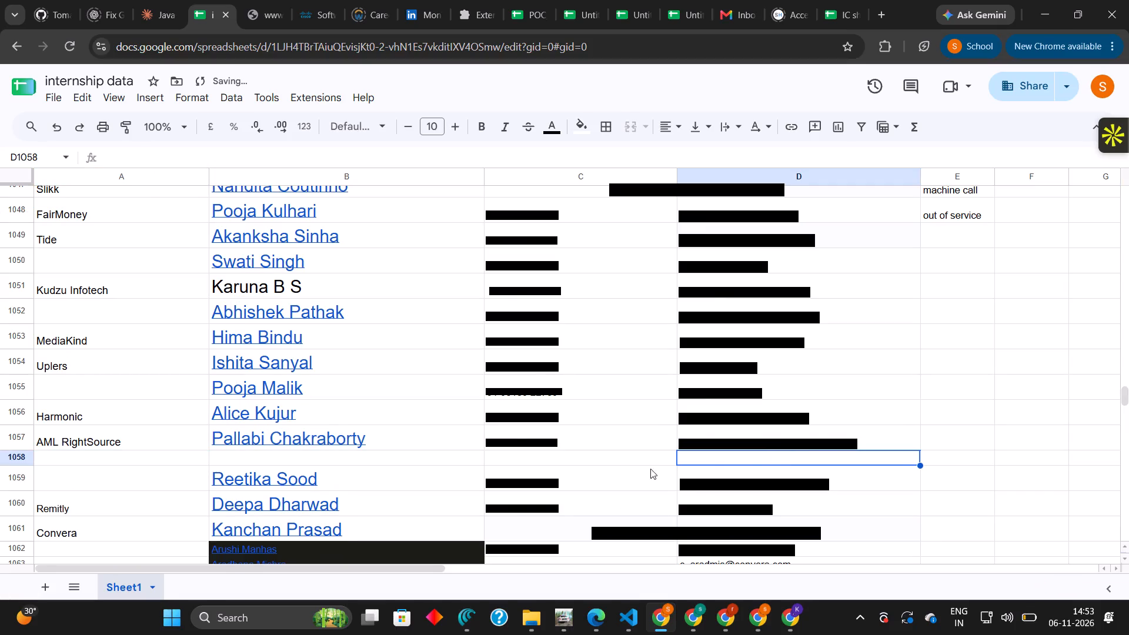
pyautogui.click(617, 462)
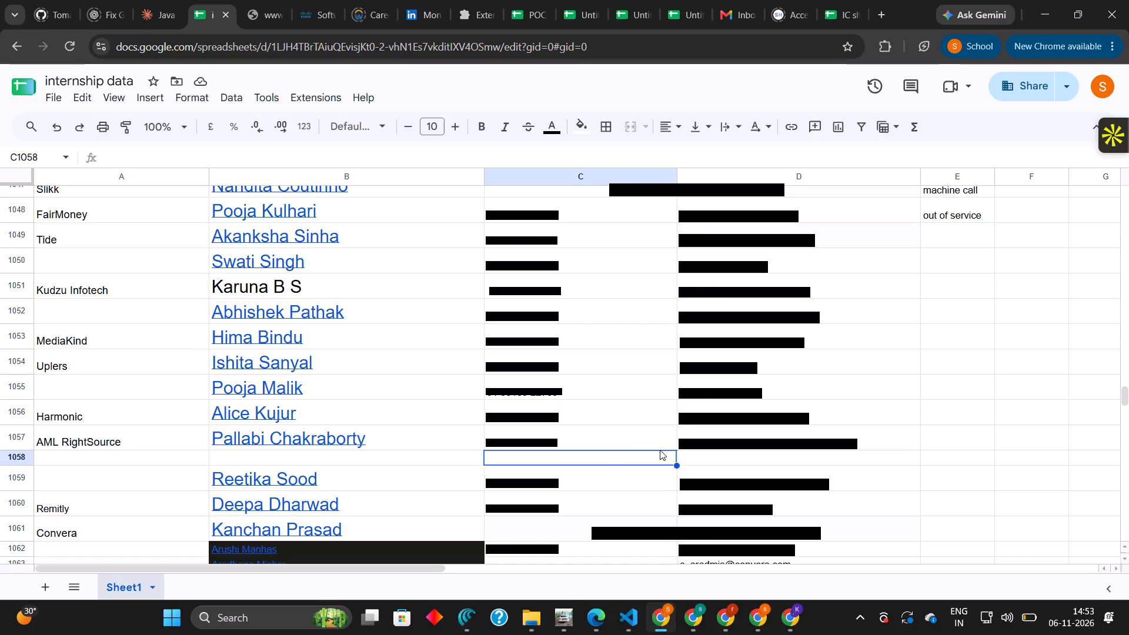
pyautogui.hotkey('ctrl', 'v')
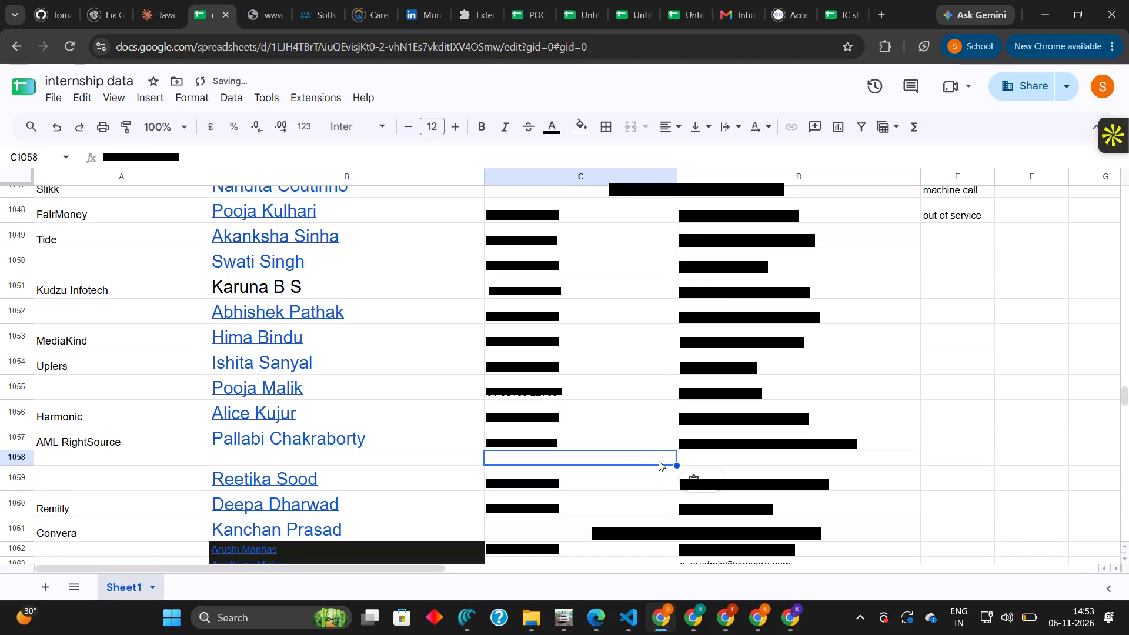
pyautogui.doubleClick(659, 464)
pyautogui.press('Left')
pyautogui.press('Left')
pyautogui.press('Left')
pyautogui.press('Left')
pyautogui.press('Left')
pyautogui.press('Left')
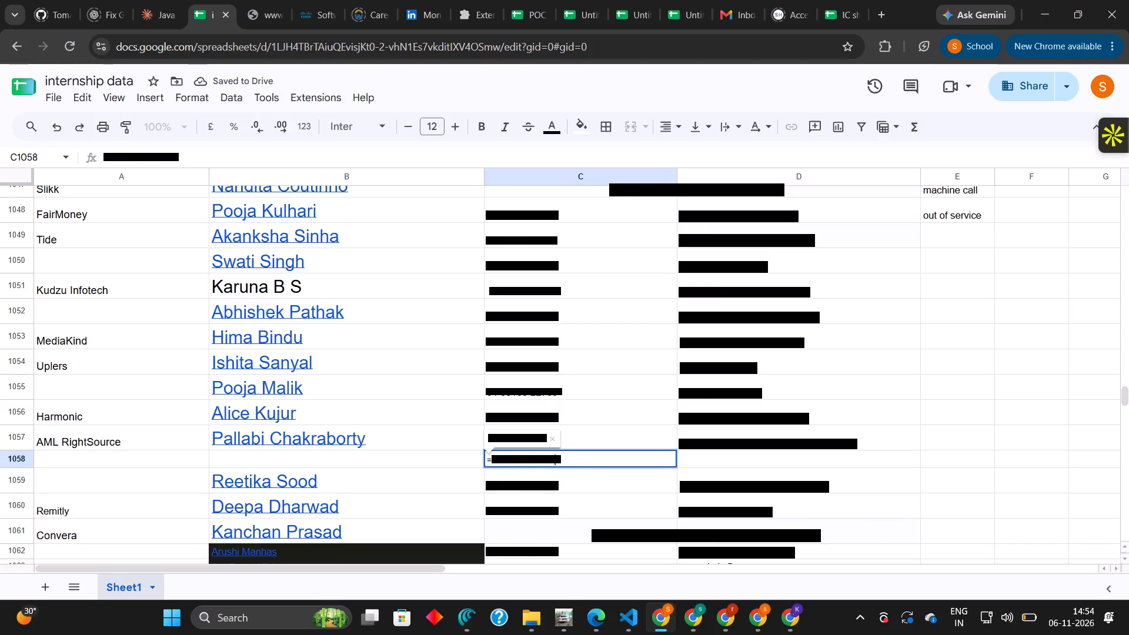
pyautogui.press('Left')
pyautogui.press('Left')
pyautogui.press('Left')
pyautogui.press('Left')
pyautogui.press('Left')
pyautogui.press('Left')
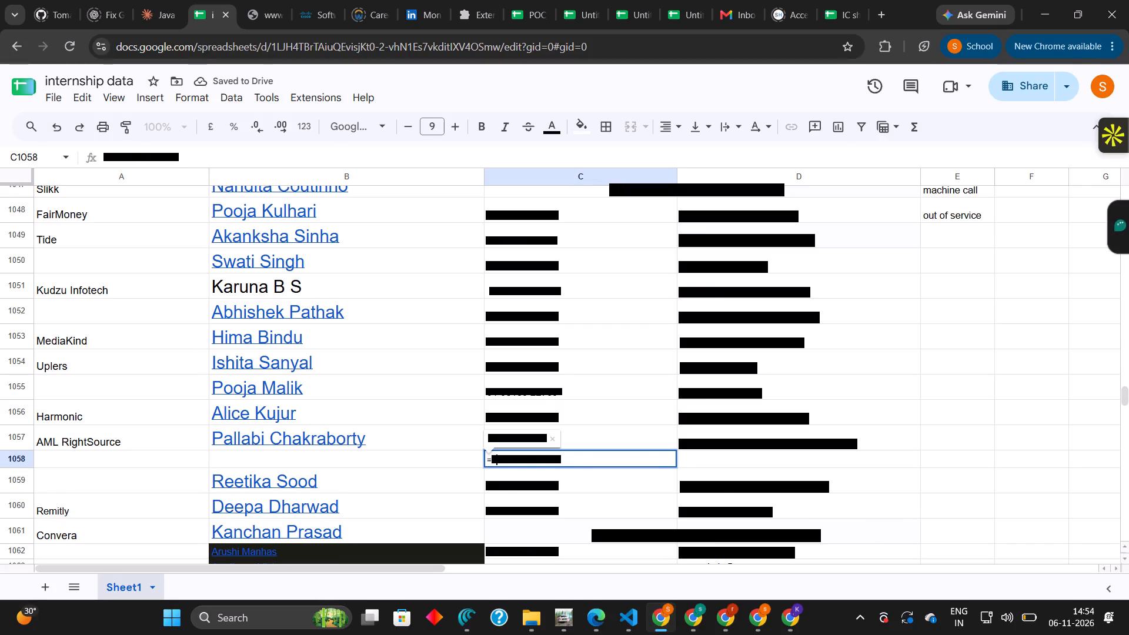
pyautogui.press('BackSpace')
pyautogui.press('BackSpace')
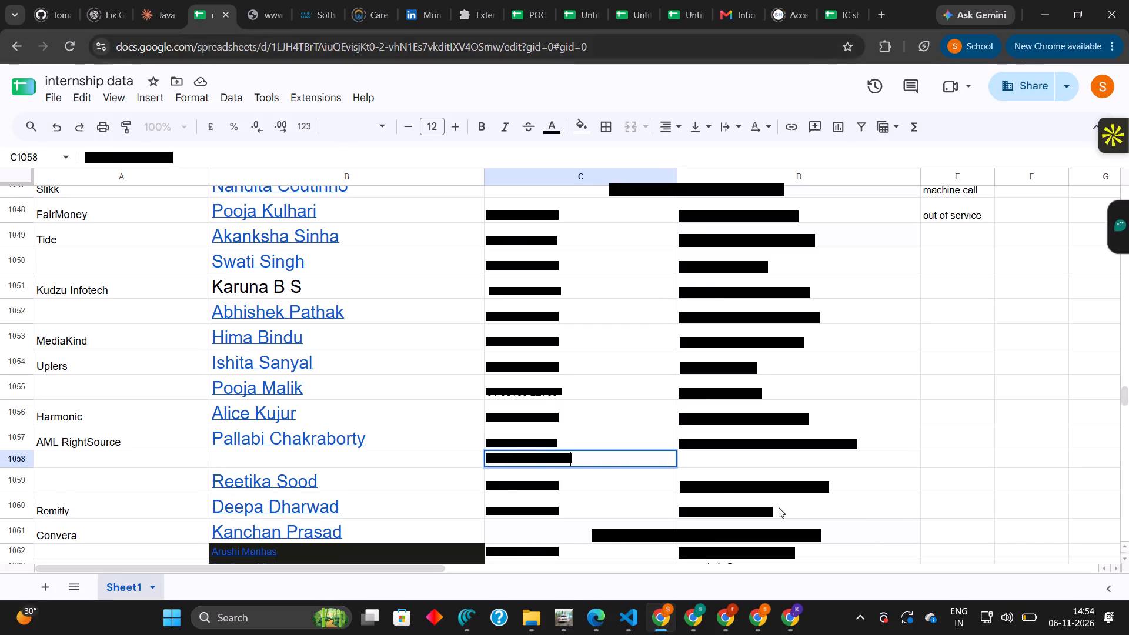
# Reveal the recruiter's email addresses through ContactOut and copy the AML RightSource work email into D1058 of the internship data sheet.
pyautogui.click(687, 619)
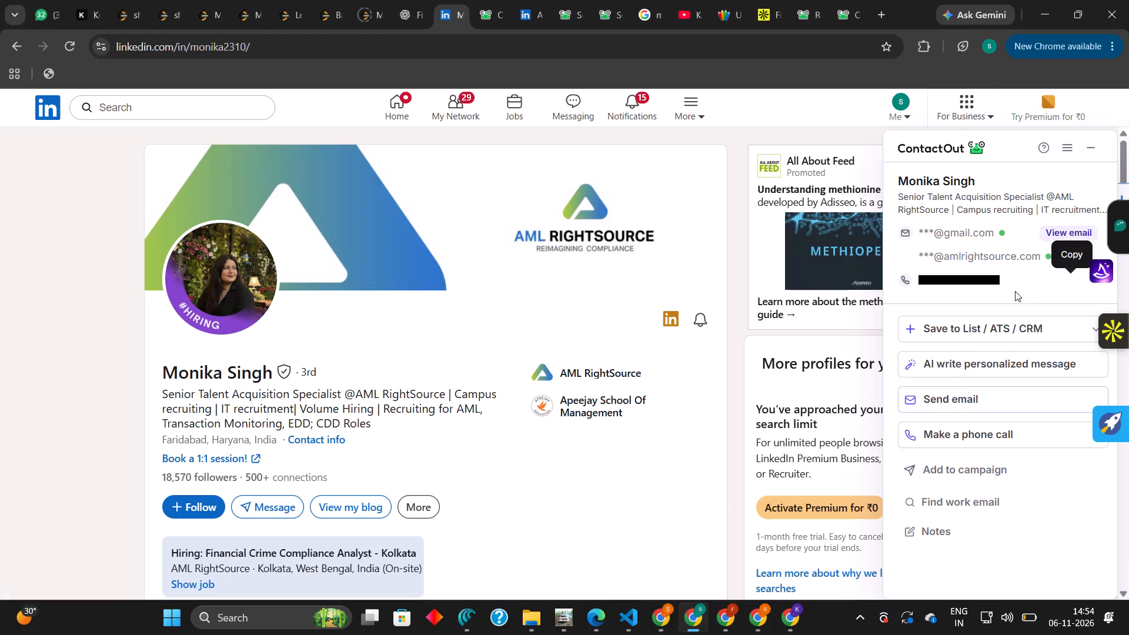
pyautogui.click(1061, 228)
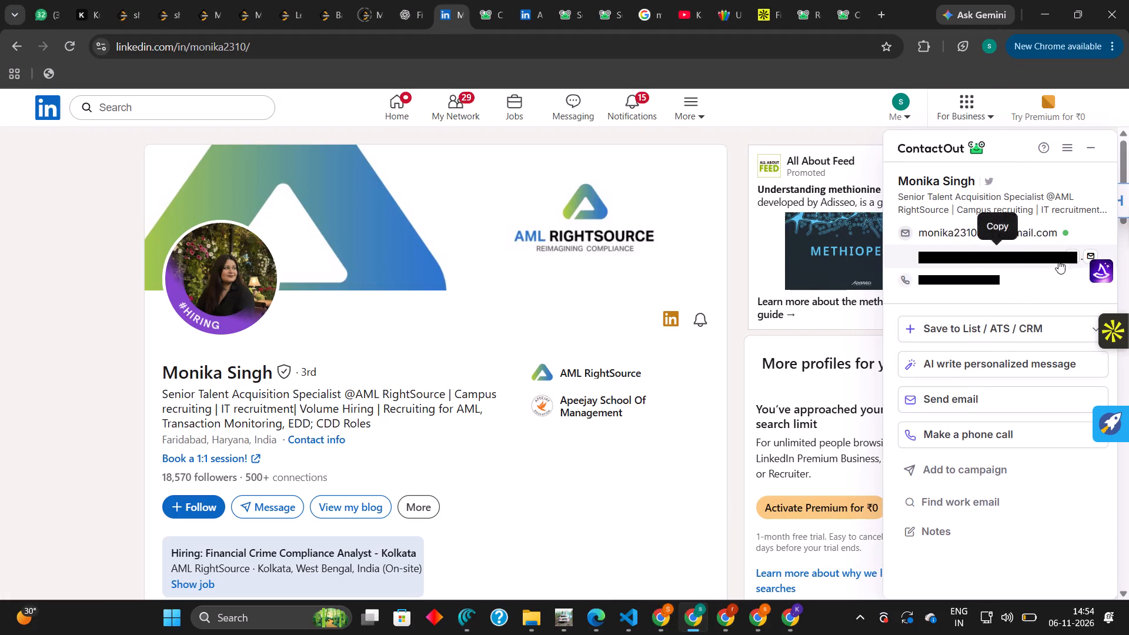
pyautogui.click(1076, 255)
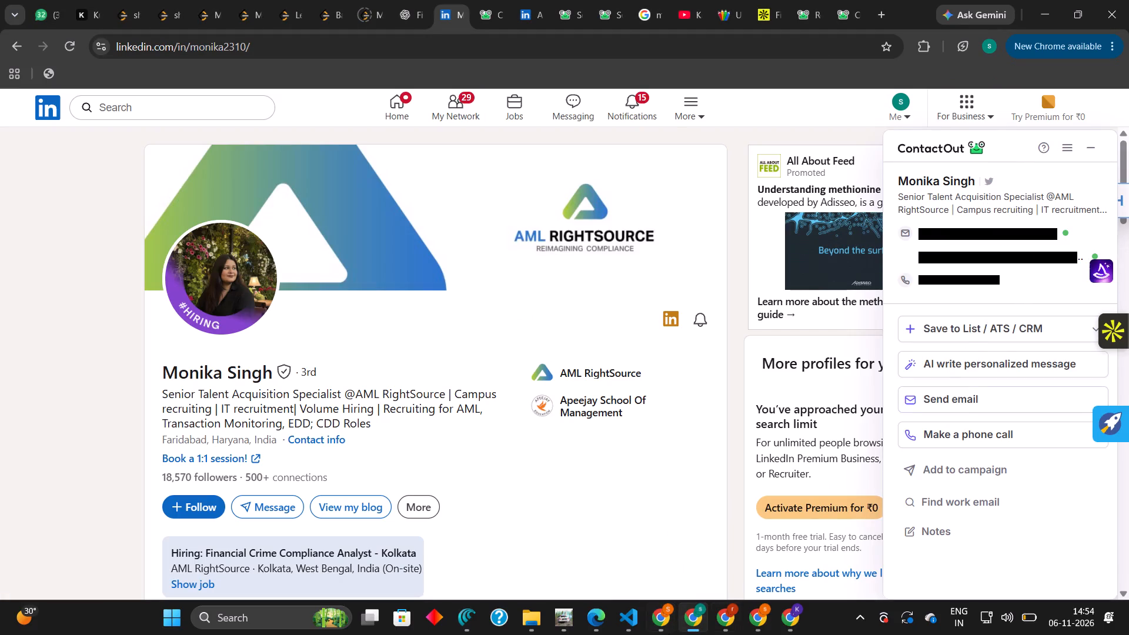
pyautogui.click(665, 634)
pyautogui.click(710, 463)
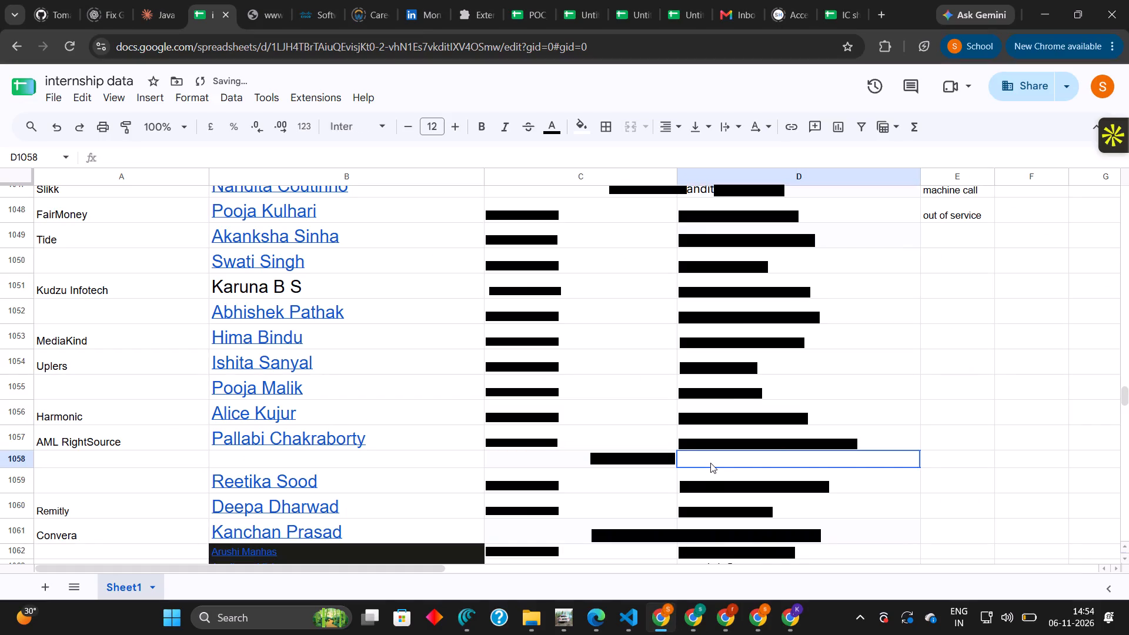
pyautogui.hotkey('ctrl', 'v')
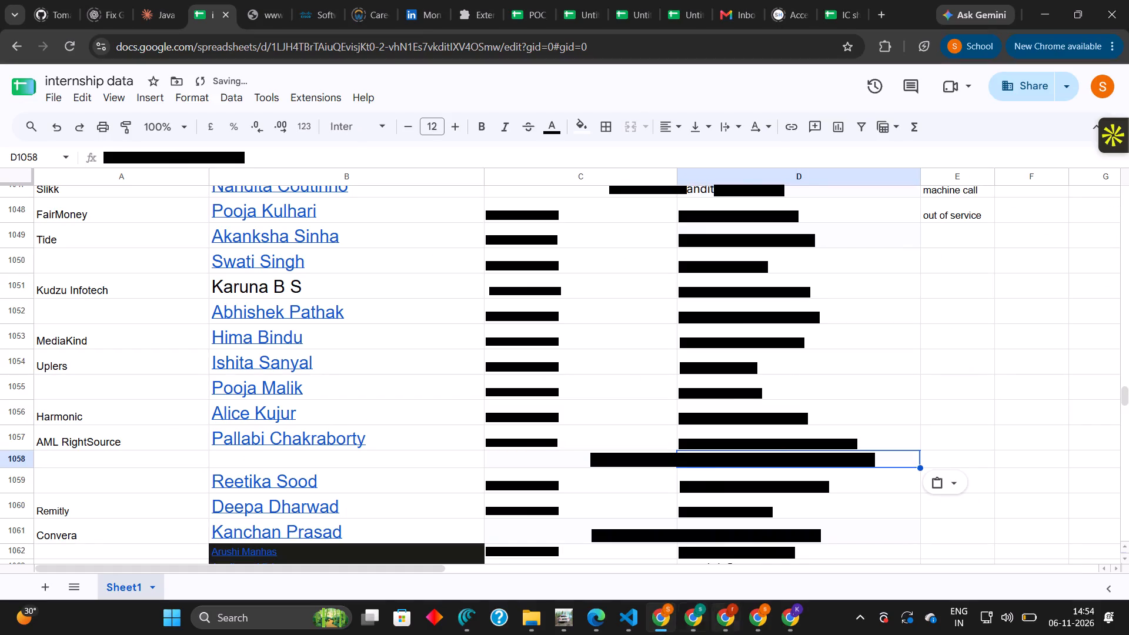
# Copy the recruiter's name from the LinkedIn profile heading and paste it into B1058 of the internship data sheet.
pyautogui.click(697, 634)
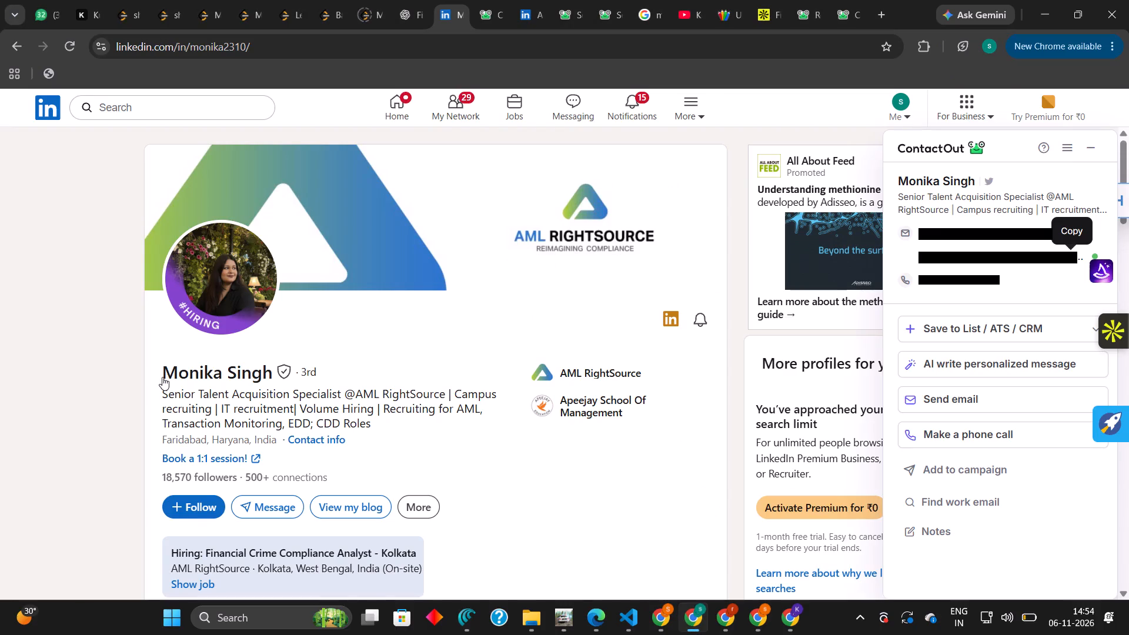
pyautogui.moveTo(162, 374); pyautogui.dragTo(240, 376)
pyautogui.moveTo(142, 374); pyautogui.dragTo(172, 372)
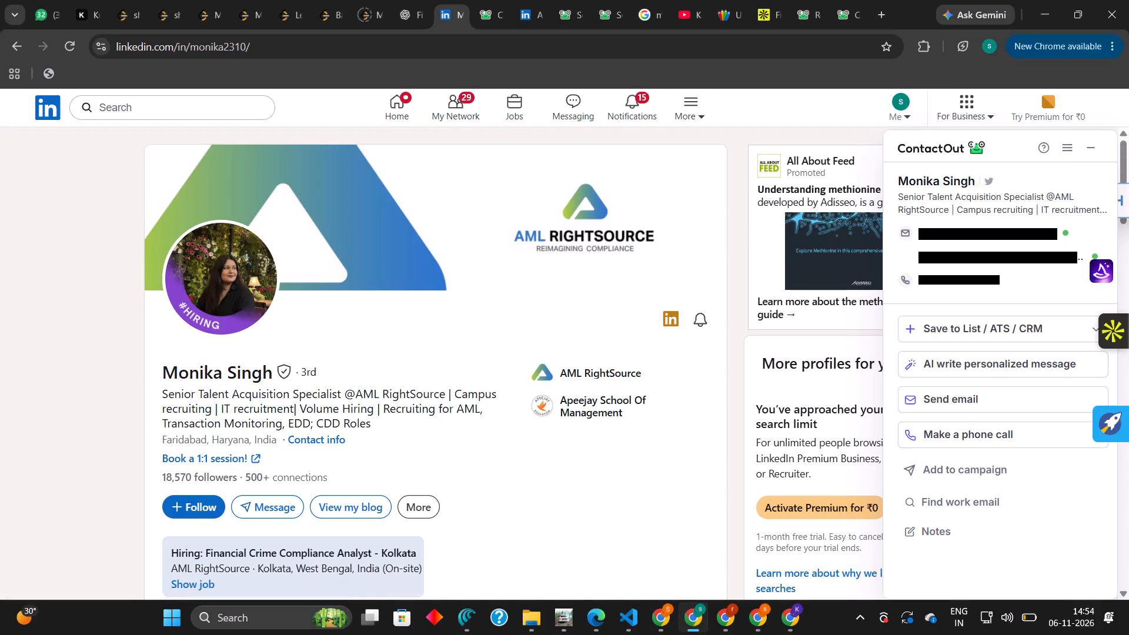
pyautogui.moveTo(172, 372); pyautogui.dragTo(280, 375)
pyautogui.hotkey('ctrl', 'c')
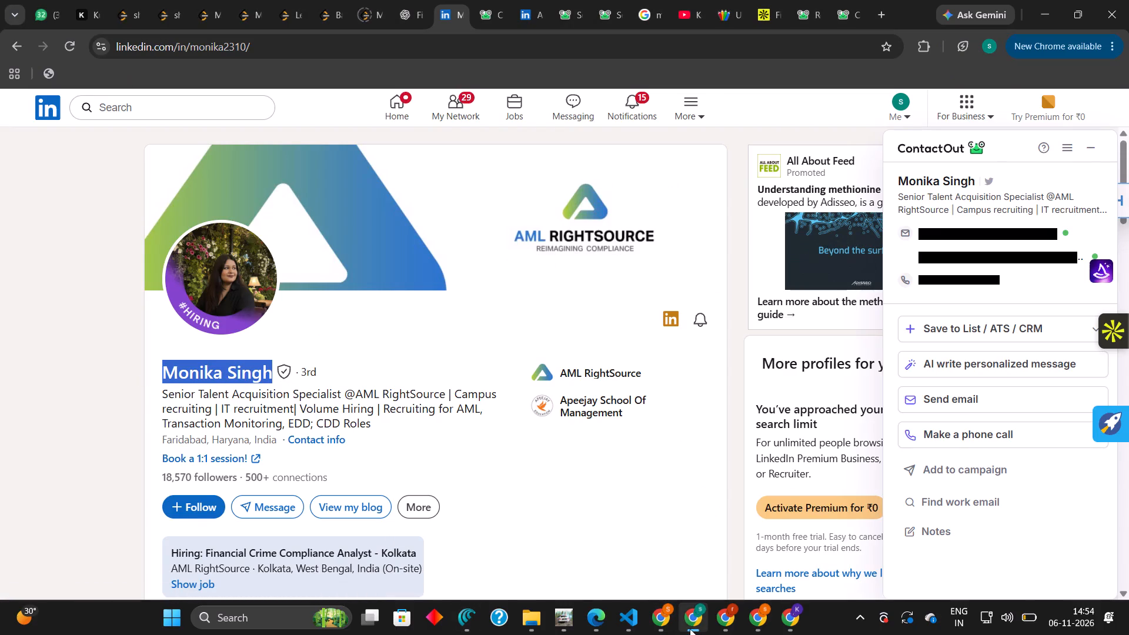
pyautogui.click(662, 620)
pyautogui.click(349, 460)
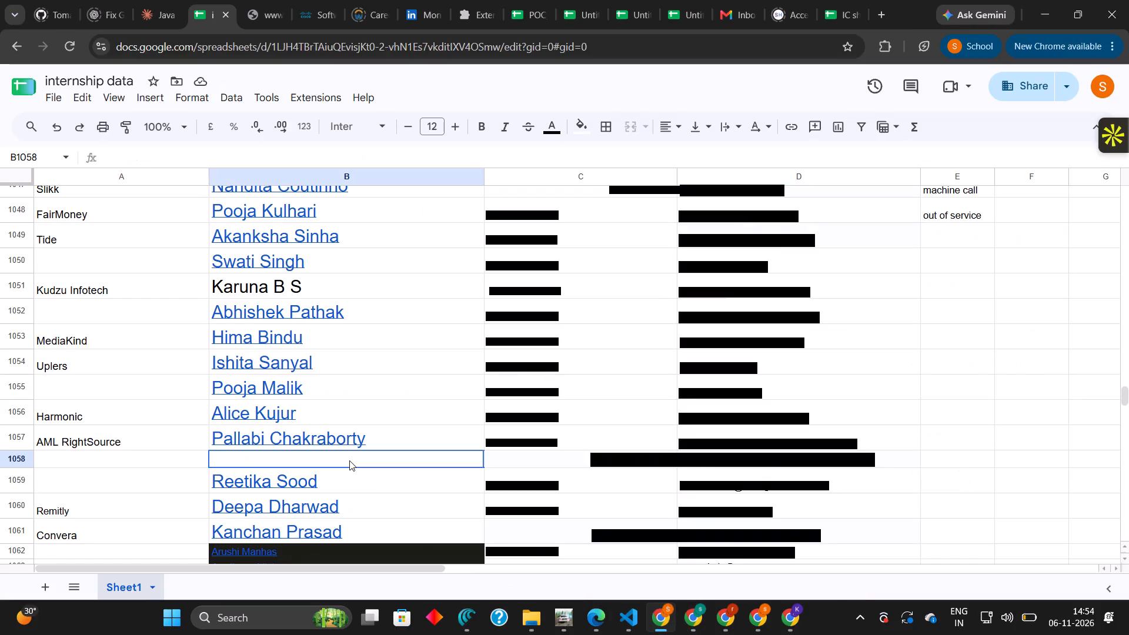
pyautogui.hotkey('ctrl', 'v')
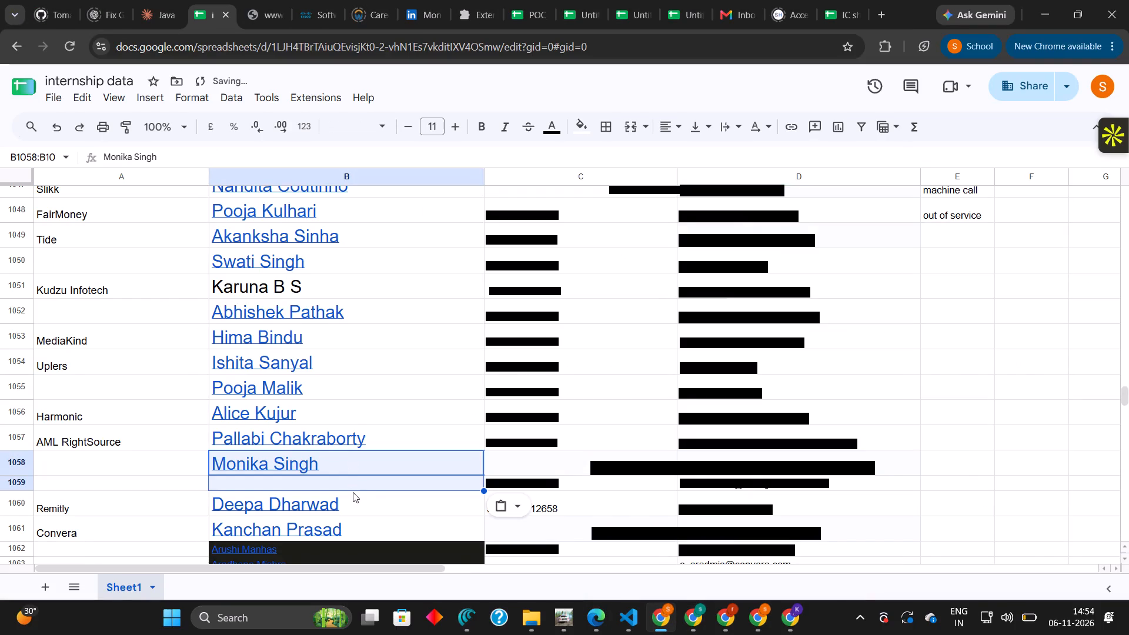
pyautogui.click(105, 488)
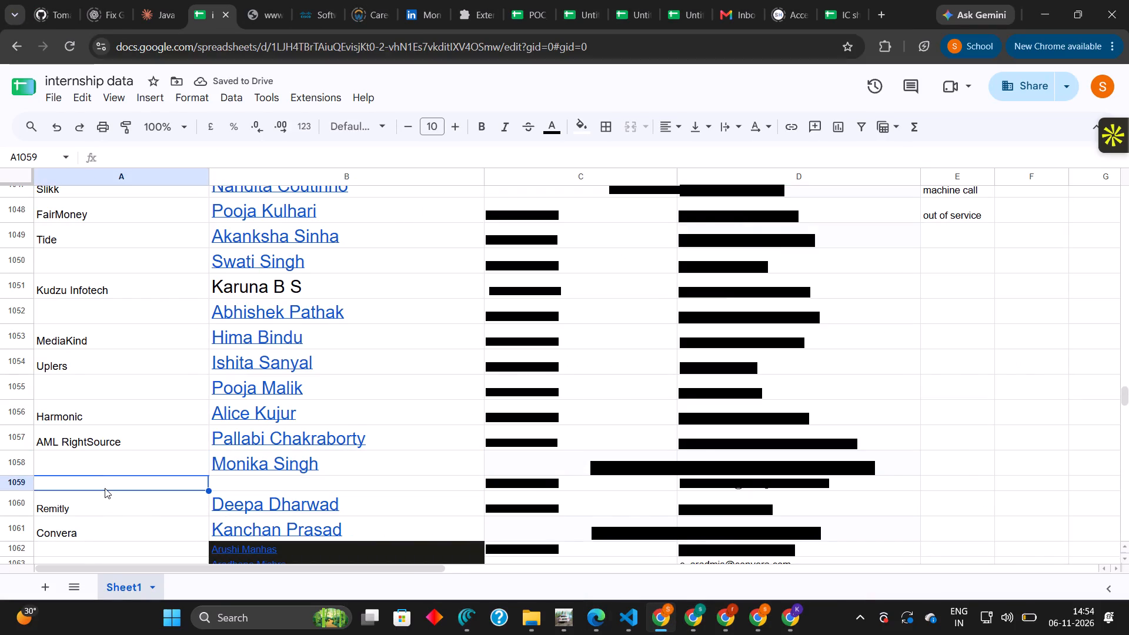
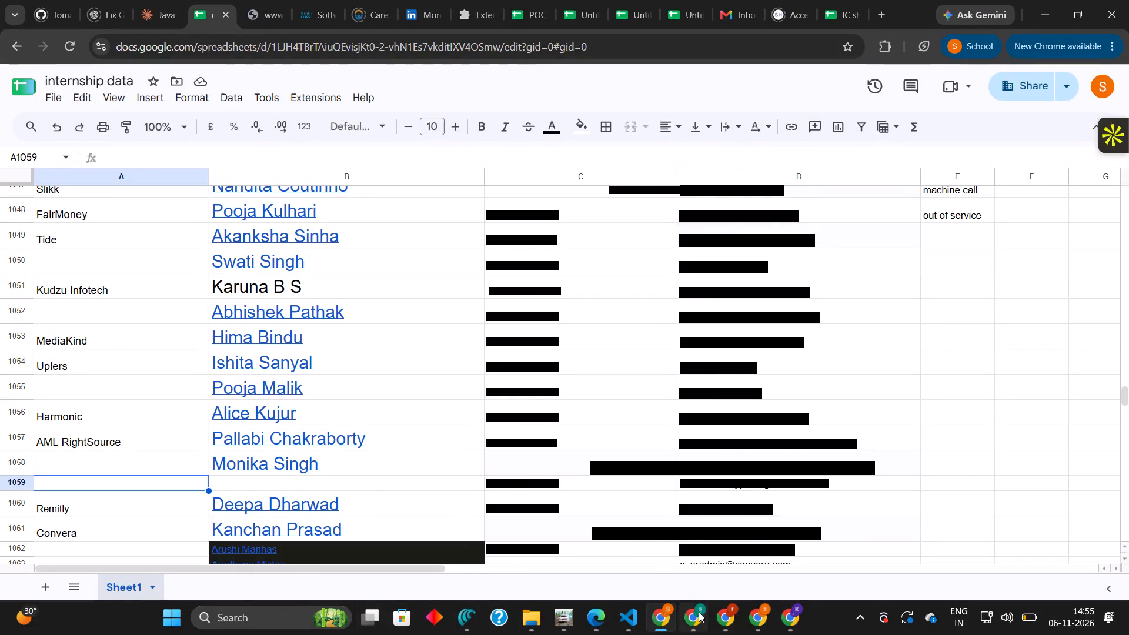
# Switch to the browser profile that has Prospeo open and search Google for signalhire in a new tab.
pyautogui.click(750, 616)
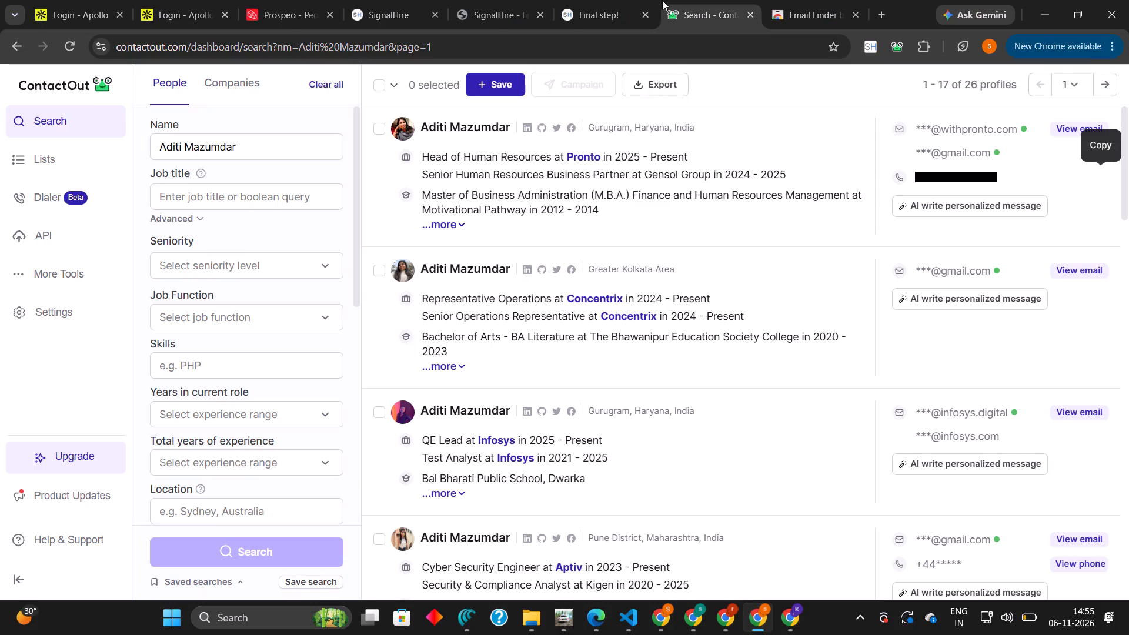
pyautogui.click(785, 616)
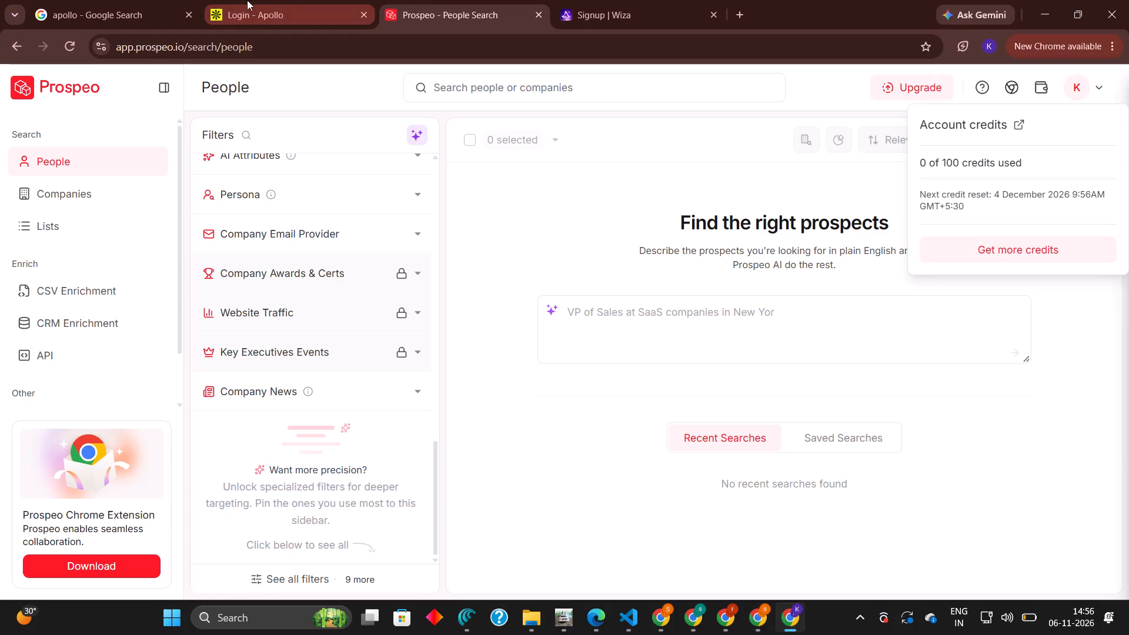
pyautogui.click(740, 13)
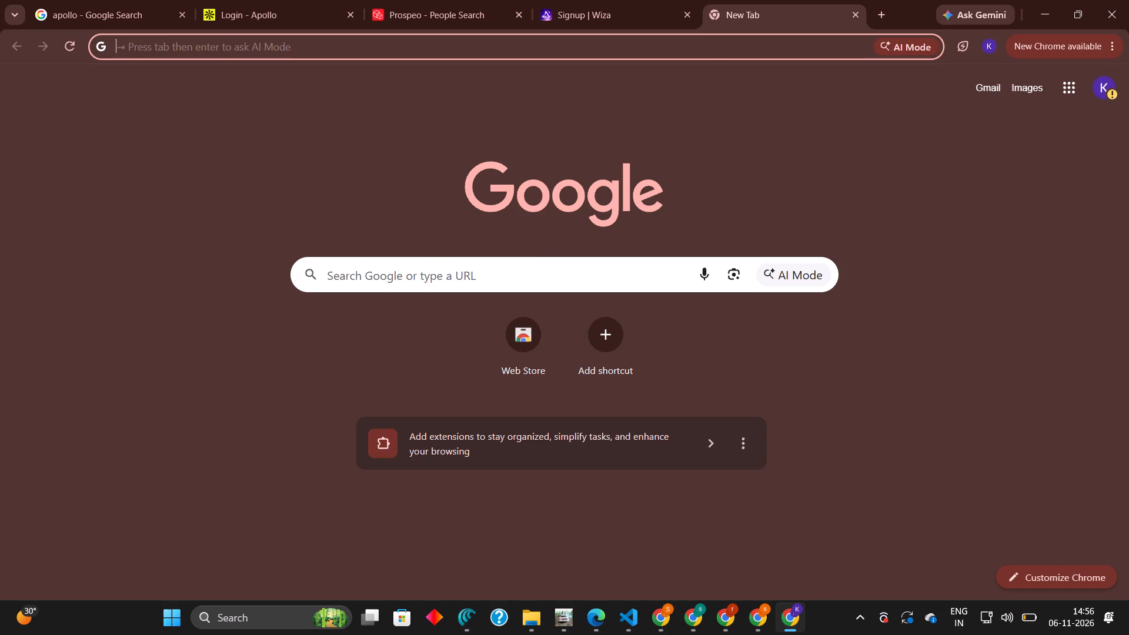
pyautogui.click(495, 271)
pyautogui.write('sig')
pyautogui.write('nal')
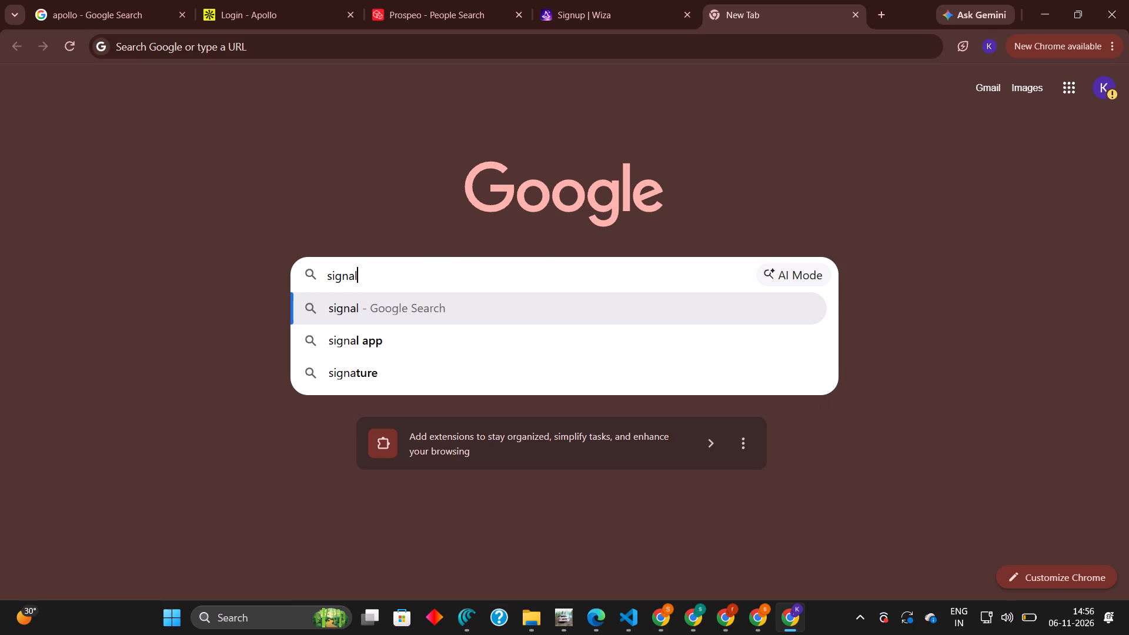
pyautogui.write('hire')
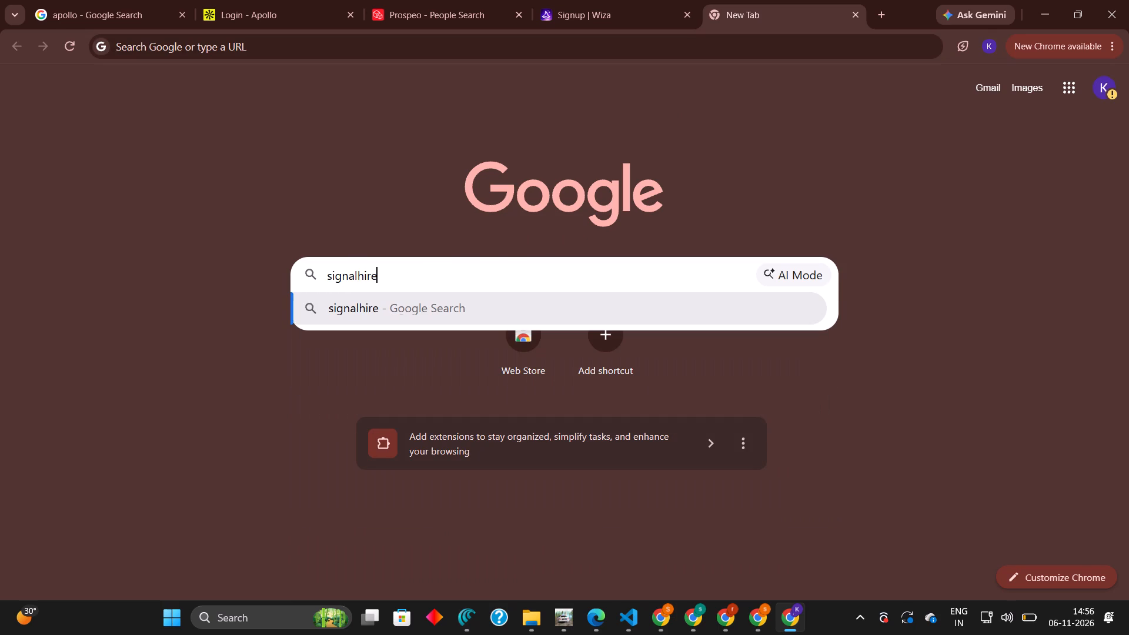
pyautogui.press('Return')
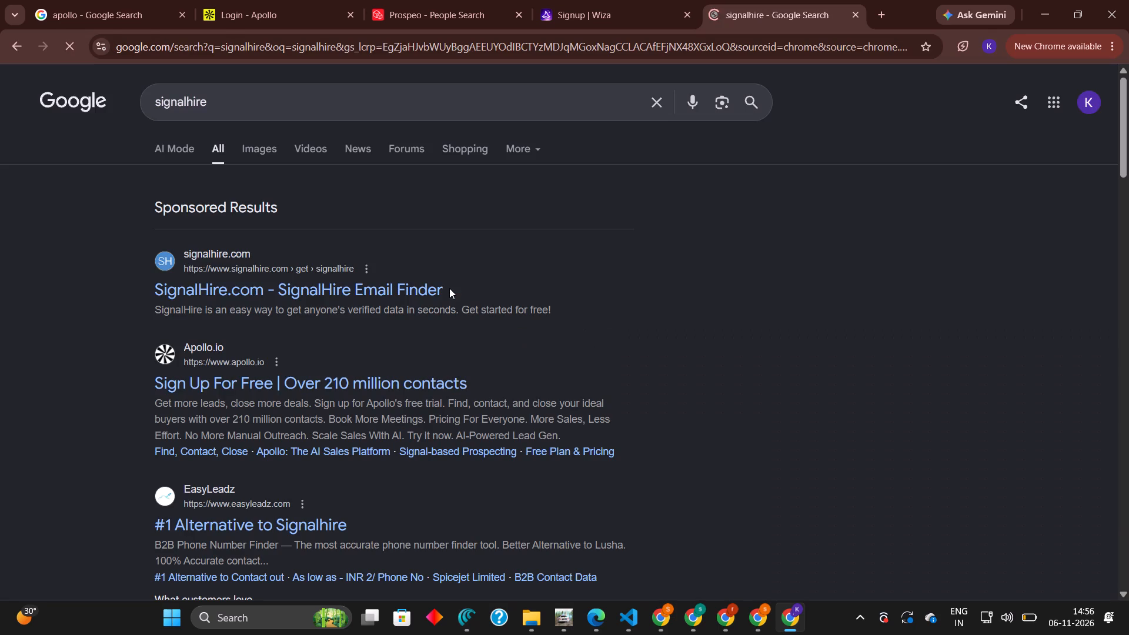
# Open the SignalHire Email Finder website from the sponsored search result.
pyautogui.click(257, 291)
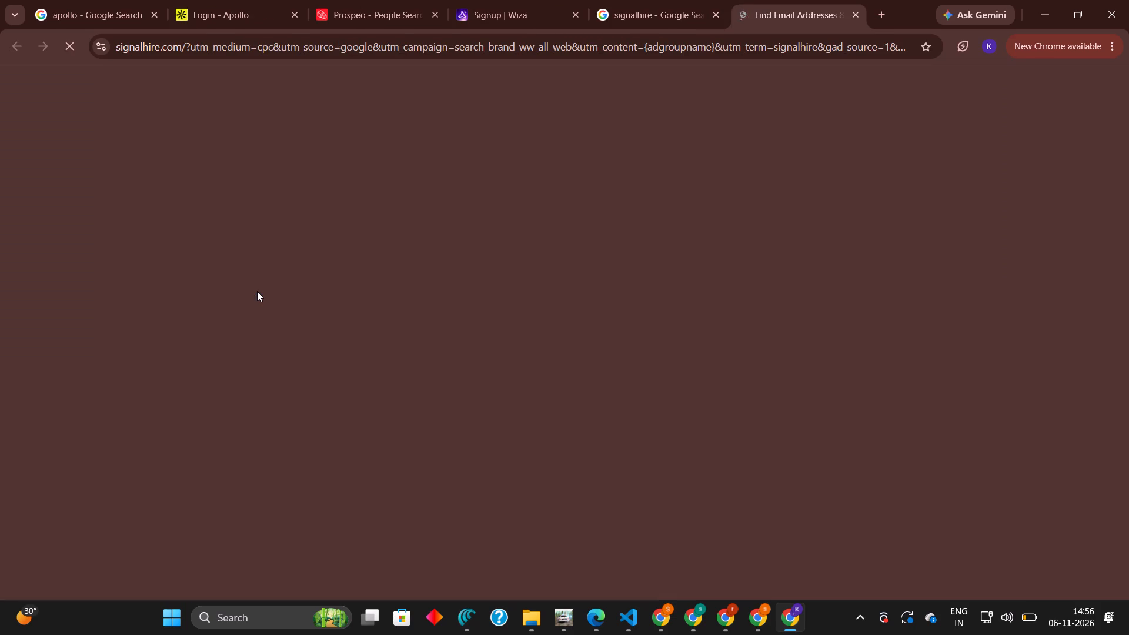
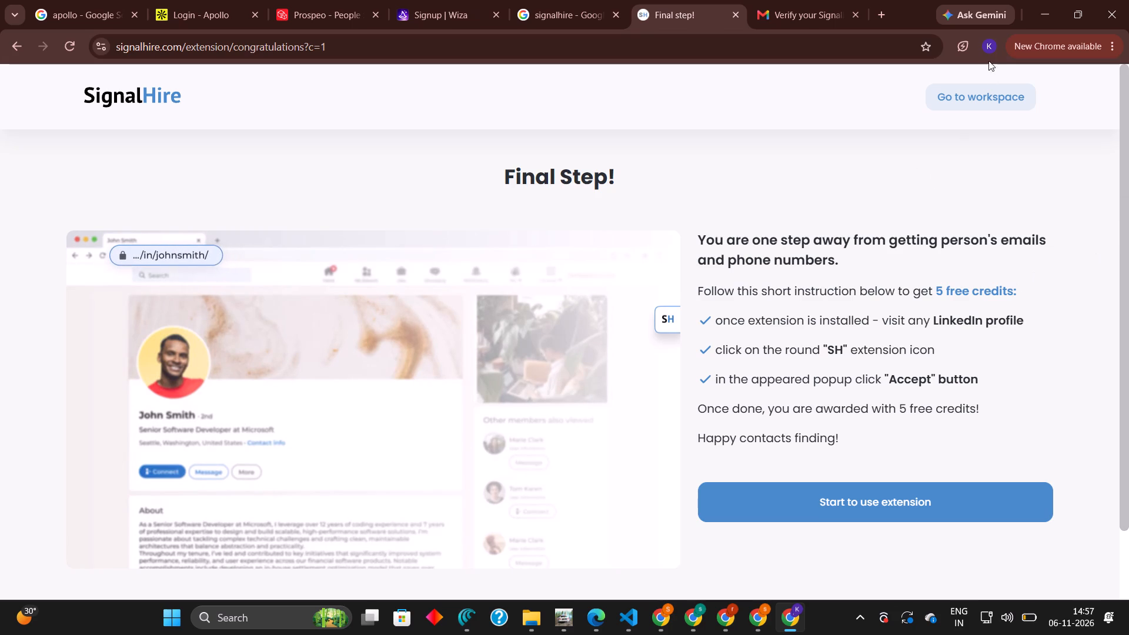
# Open the SignalHire workspace, skipping the extension's final setup step.
pyautogui.click(983, 88)
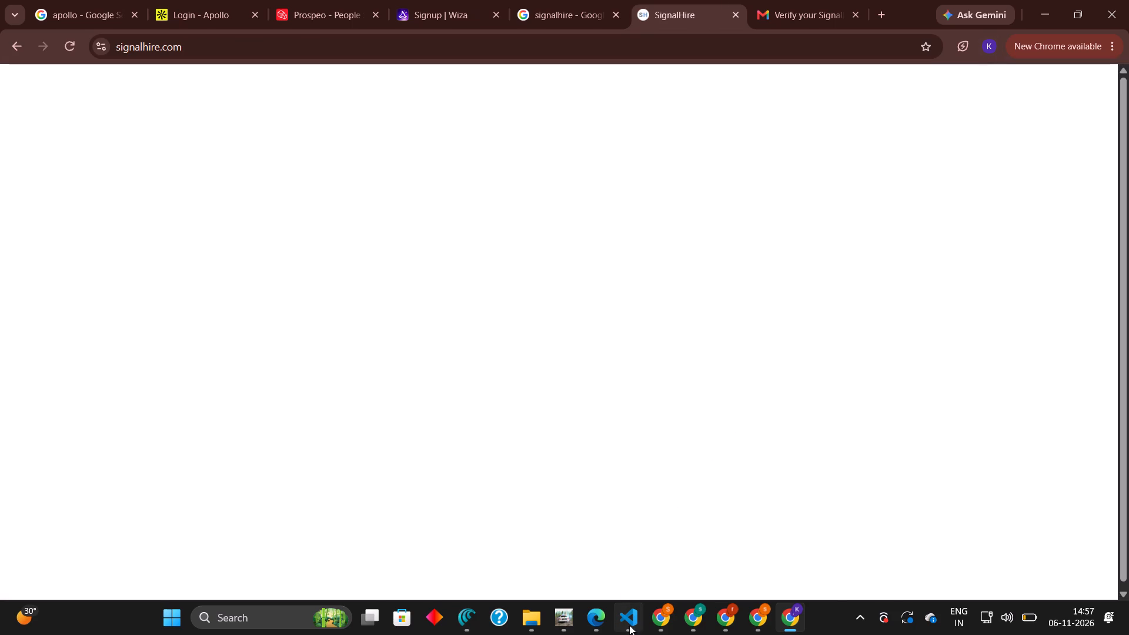
# Switch to the School browser profile and check the AML RightSource entries in the internship data sheet and the HR call-update spreadsheet.
pyautogui.click(654, 567)
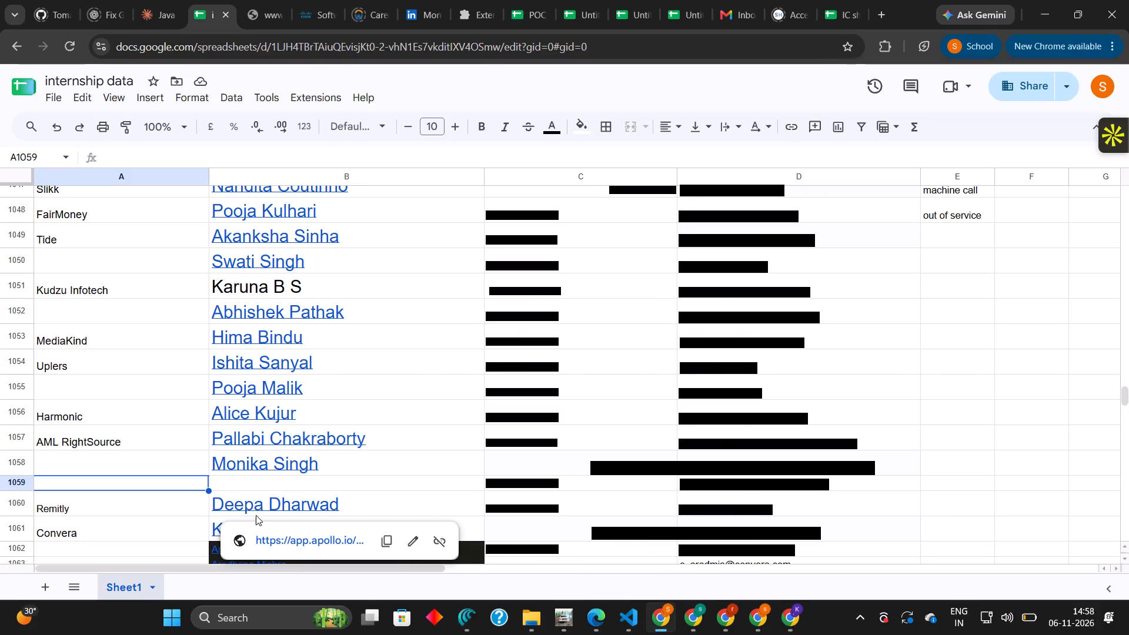
pyautogui.scroll(-4, 256, 515)
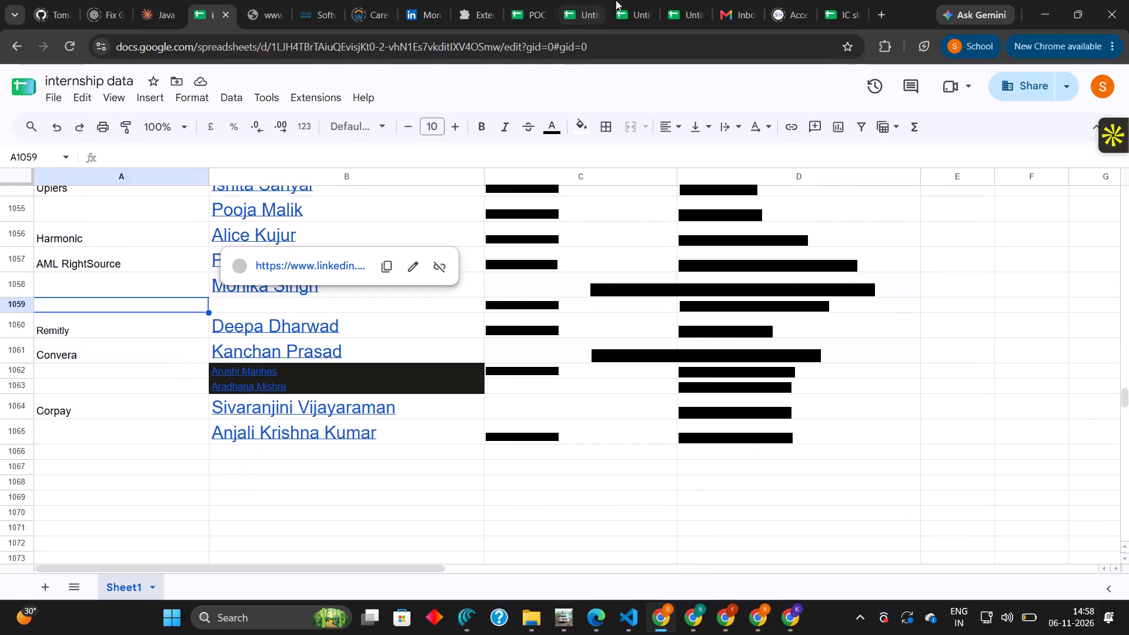
pyautogui.click(680, 11)
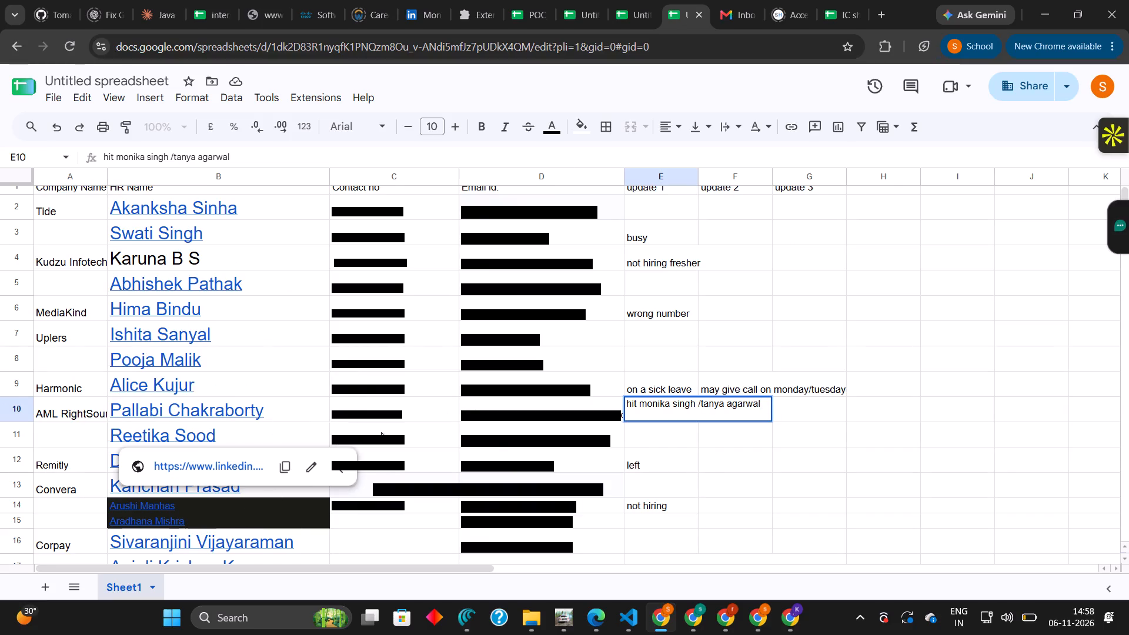
pyautogui.click(330, 401)
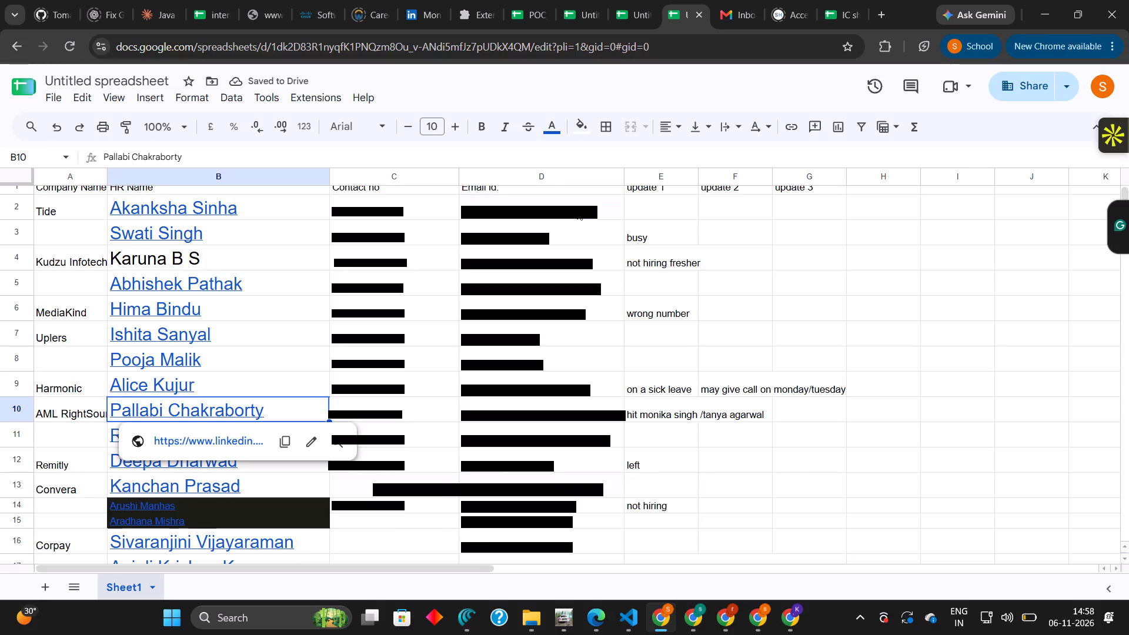
# Return to the SignalHire workspace, dismiss the notification request, and search for the first recruiter named in the AML RightSource call note.
pyautogui.click(751, 619)
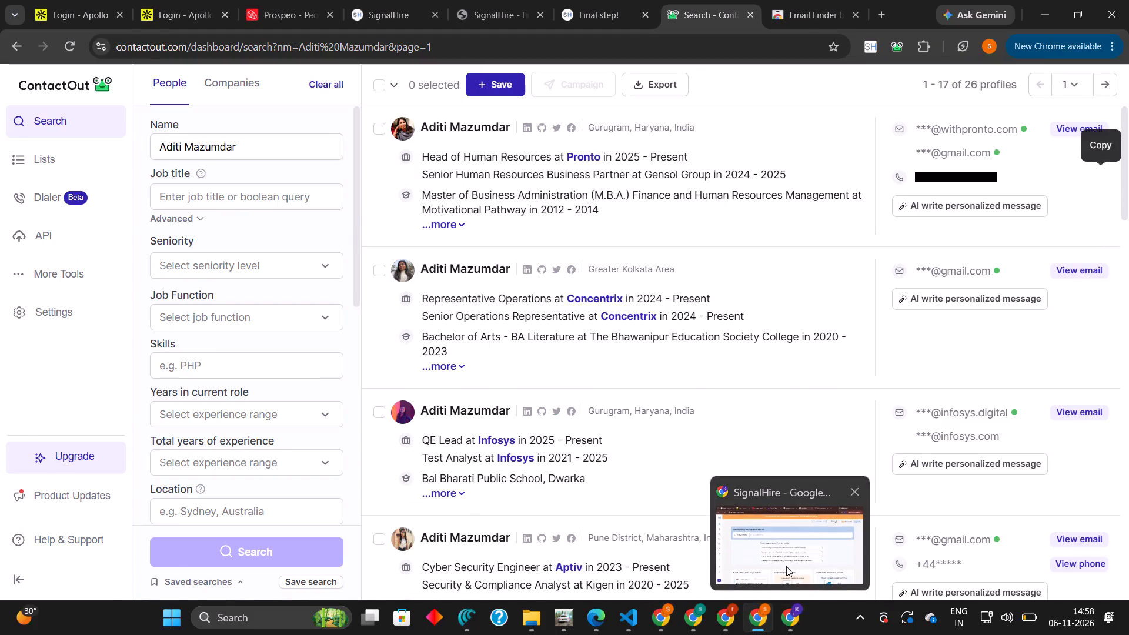
pyautogui.click(786, 566)
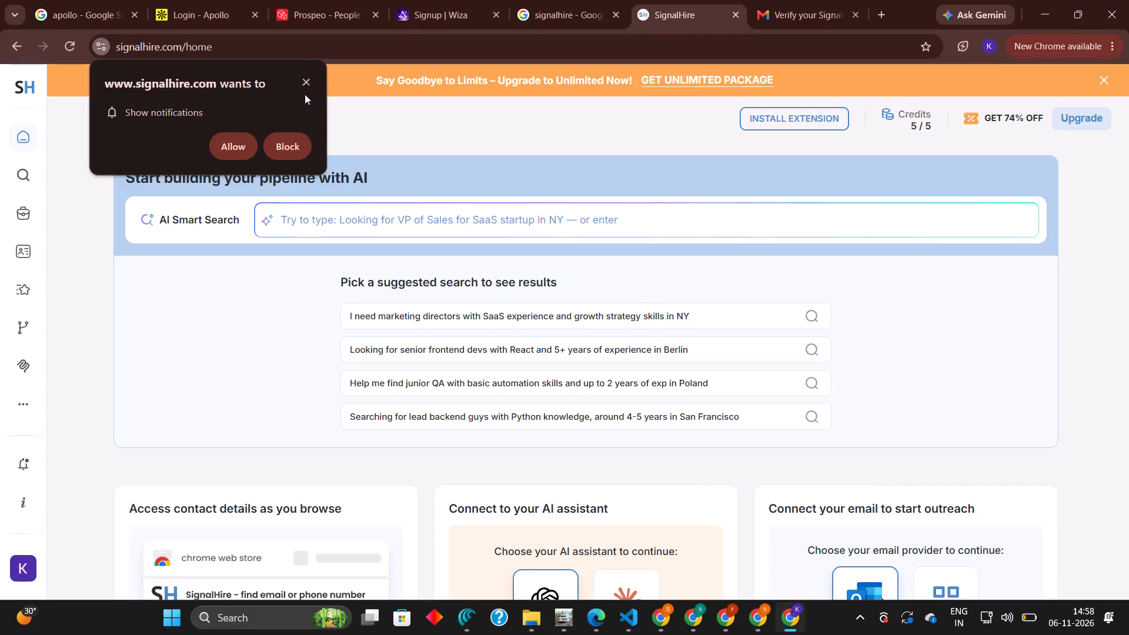
pyautogui.click(305, 85)
pyautogui.click(330, 223)
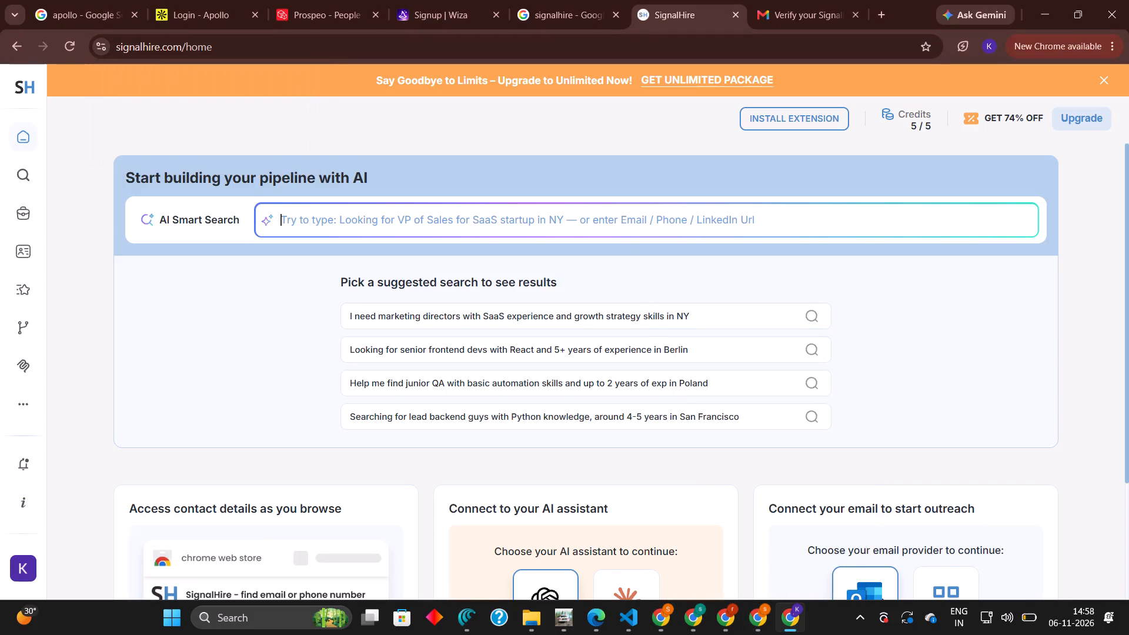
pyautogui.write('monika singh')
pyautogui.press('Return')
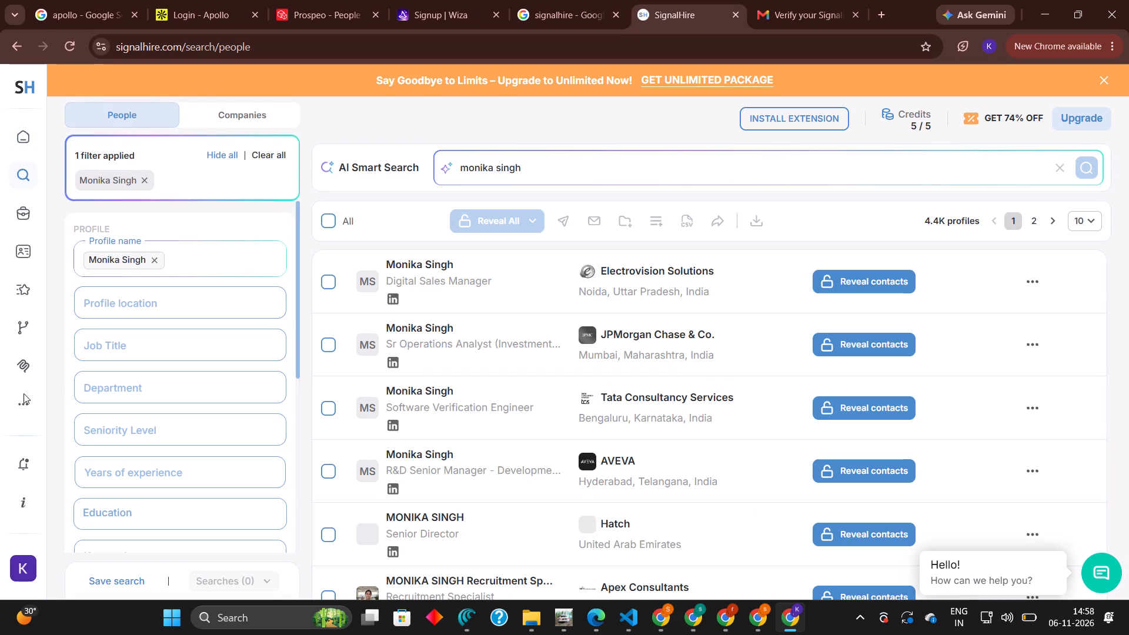
# Filter the SignalHire people results by the company name AML RightSource.
pyautogui.scroll(-2, 146, 436)
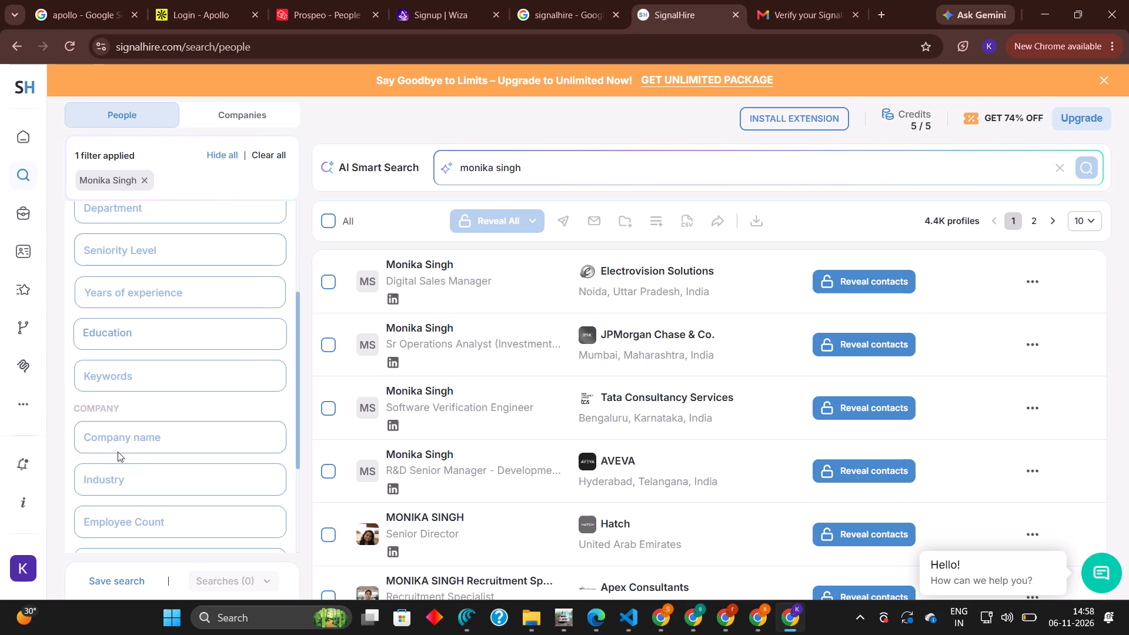
pyautogui.click(118, 436)
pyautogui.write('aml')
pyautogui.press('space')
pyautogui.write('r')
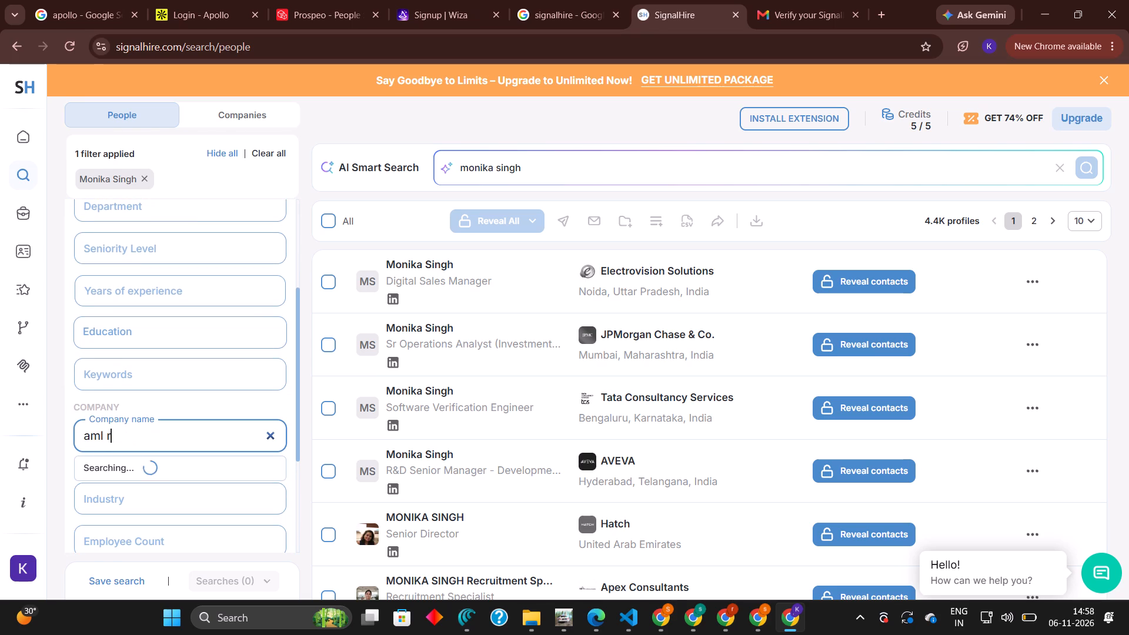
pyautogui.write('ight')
pyautogui.click(158, 464)
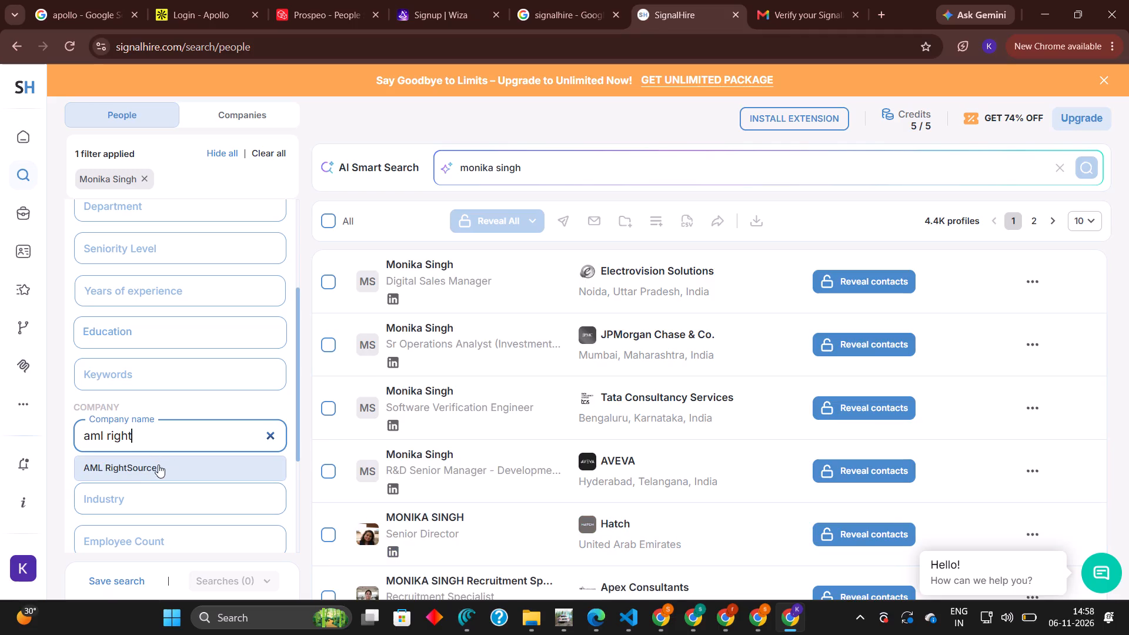
pyautogui.click(158, 464)
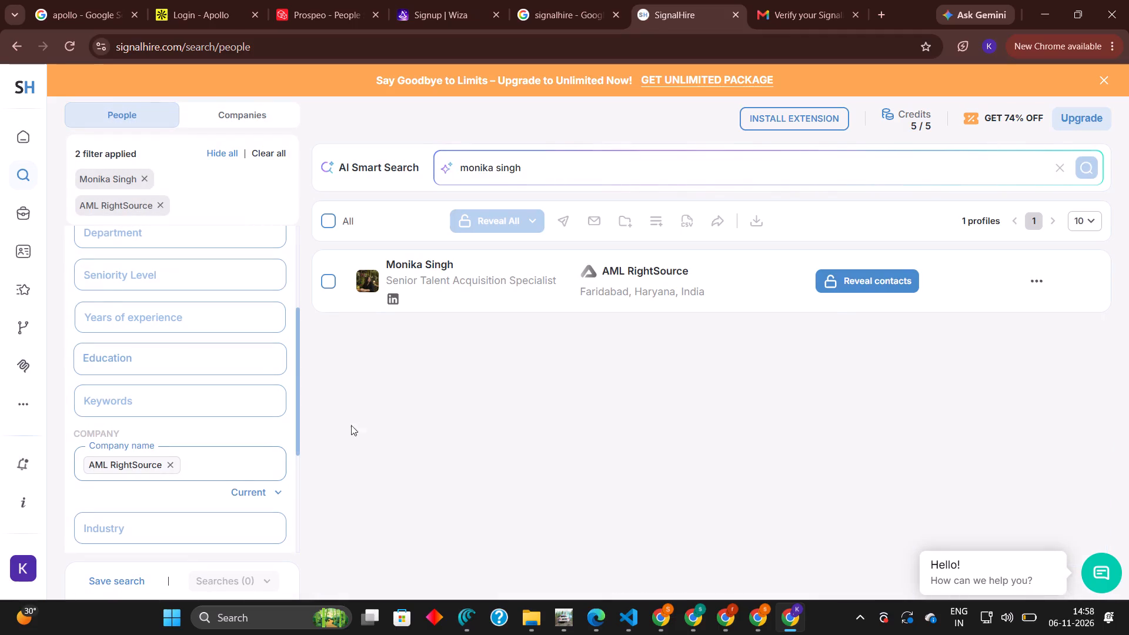
# Reveal the contact details of the AML RightSource Senior Talent Acquisition Specialist and view the full list of contacts.
pyautogui.click(883, 275)
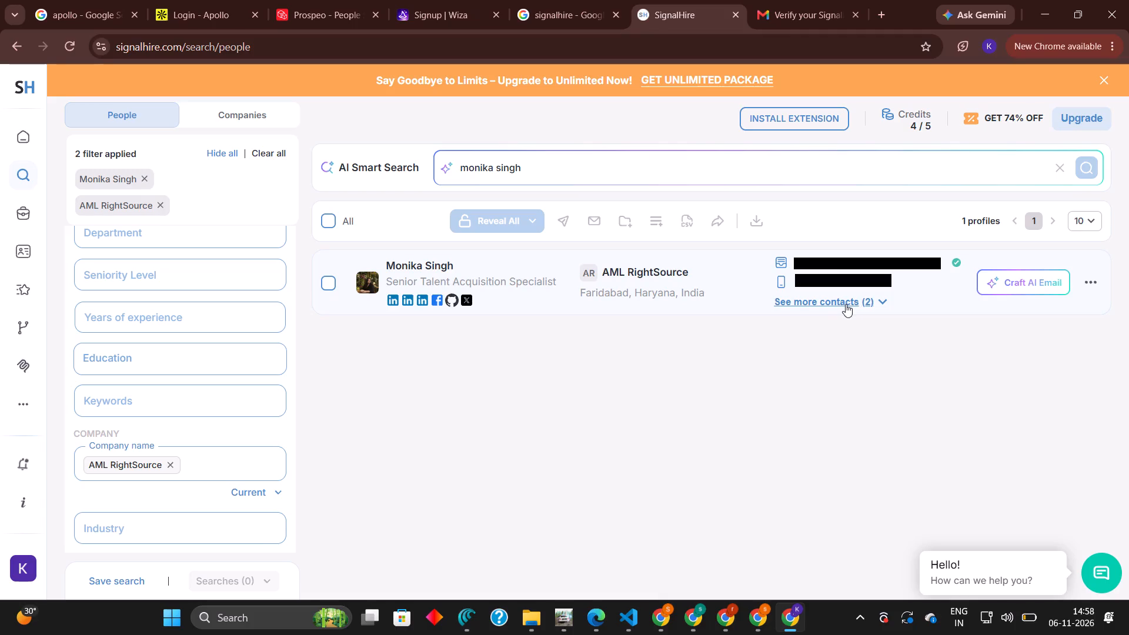
pyautogui.click(846, 304)
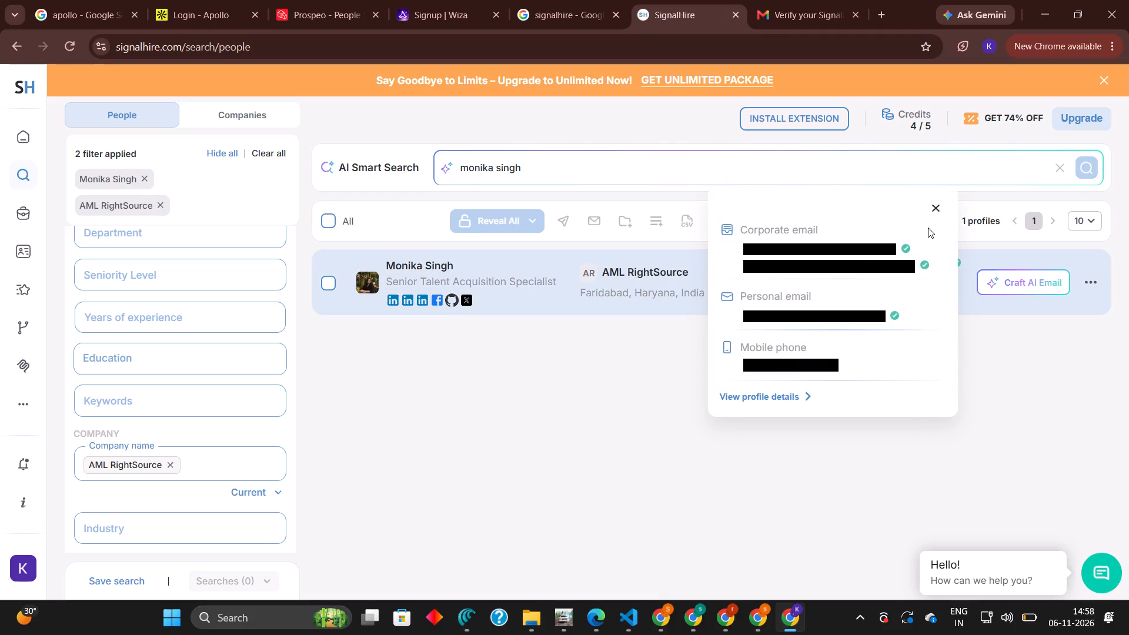
pyautogui.click(934, 206)
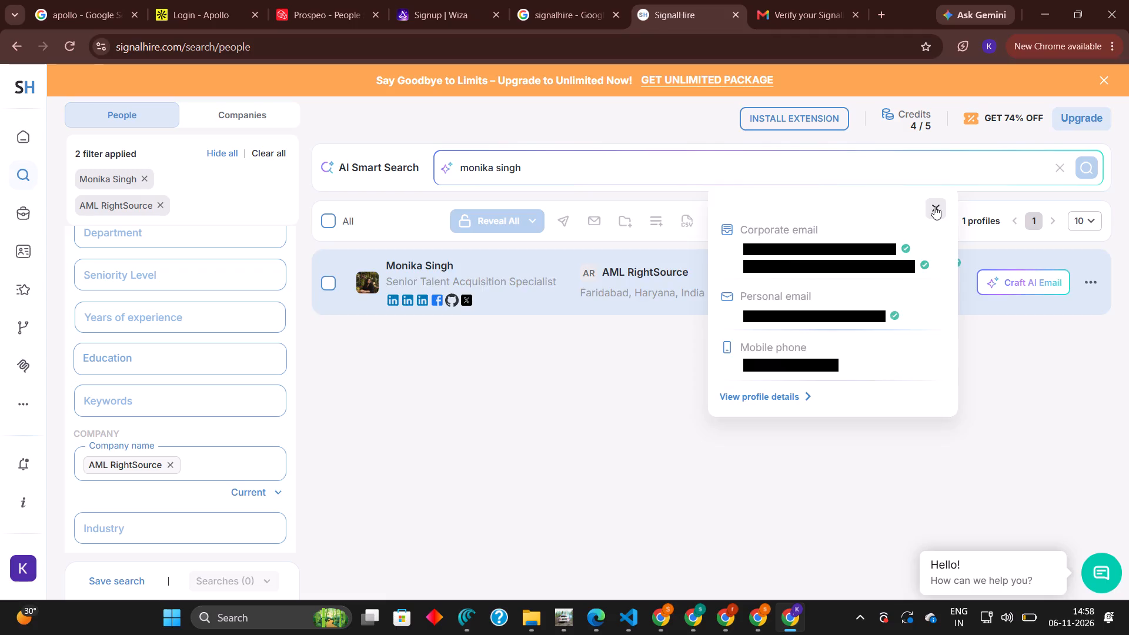
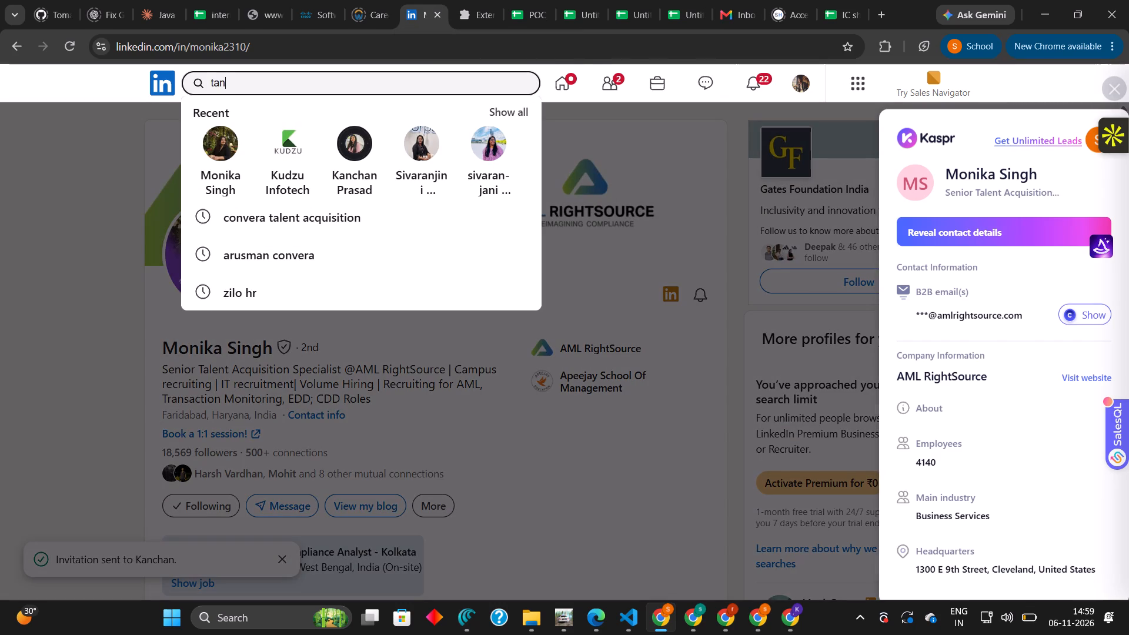
# Search LinkedIn for the recruiter named Tanya, using her first name and surname.
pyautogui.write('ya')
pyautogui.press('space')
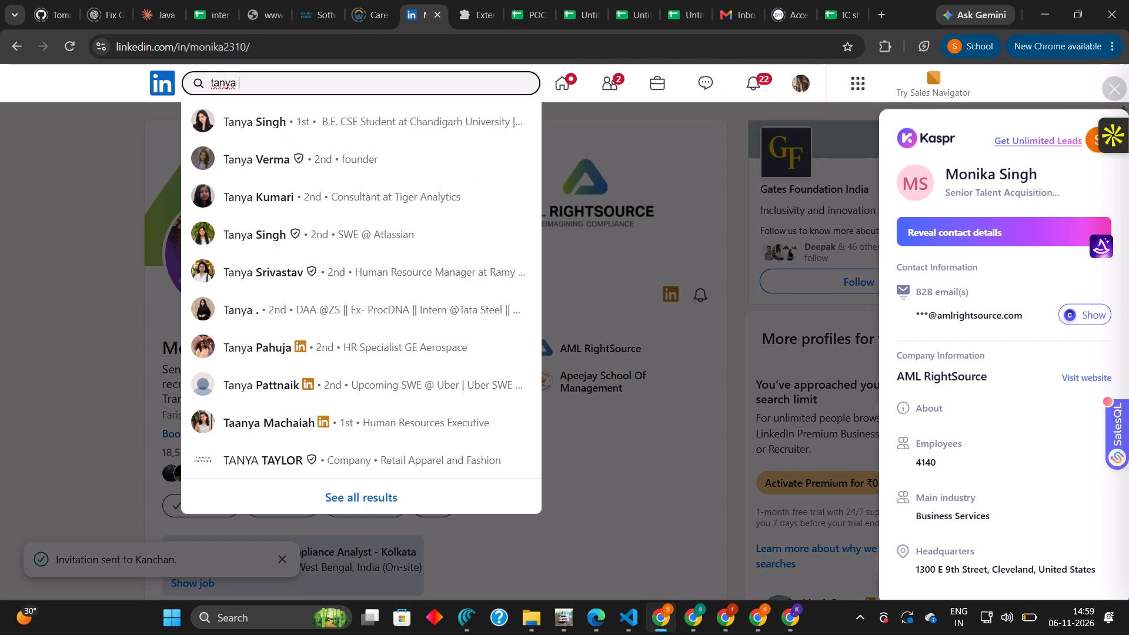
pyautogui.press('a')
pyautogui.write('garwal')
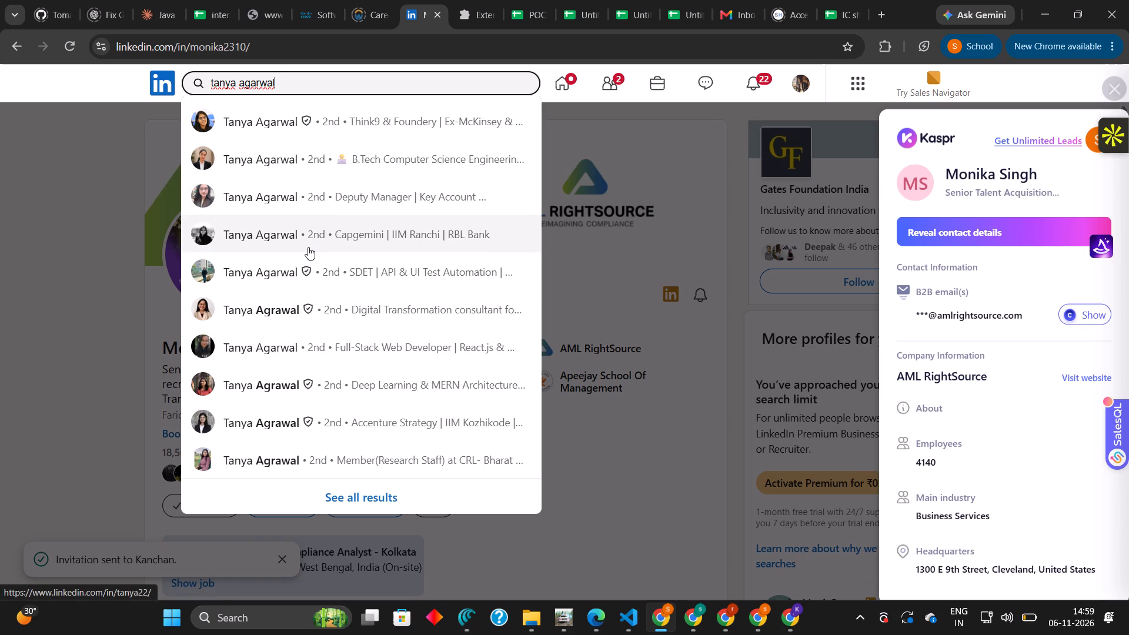
# Narrow the LinkedIn people search with "aml" and open the profile of the matching Senior Talent Acquisition Specialist.
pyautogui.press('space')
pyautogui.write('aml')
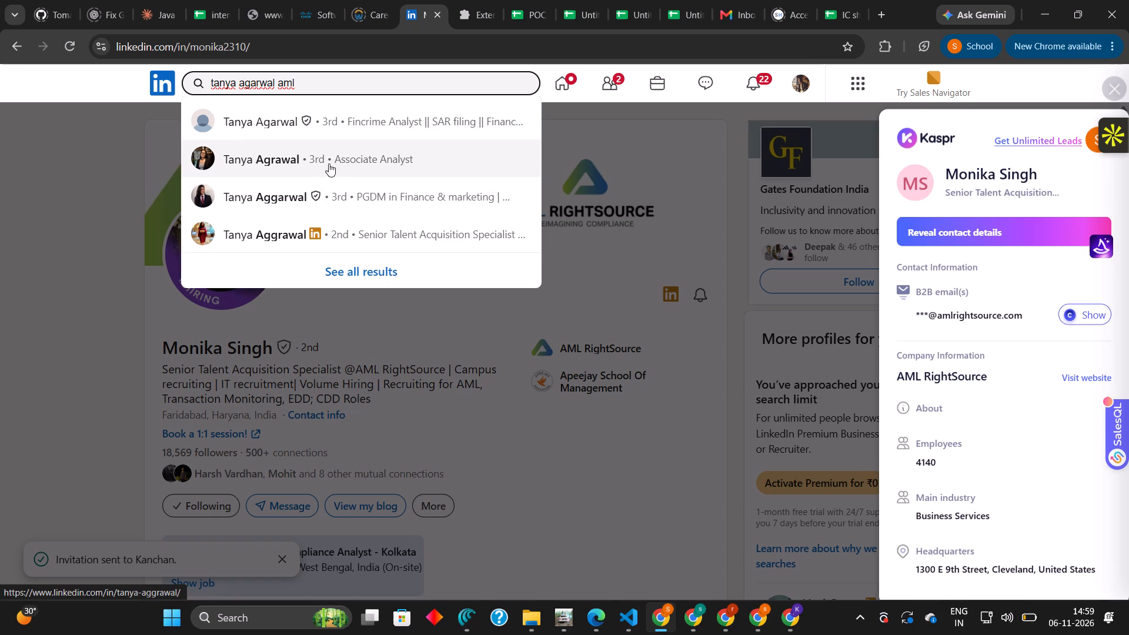
pyautogui.click(428, 220)
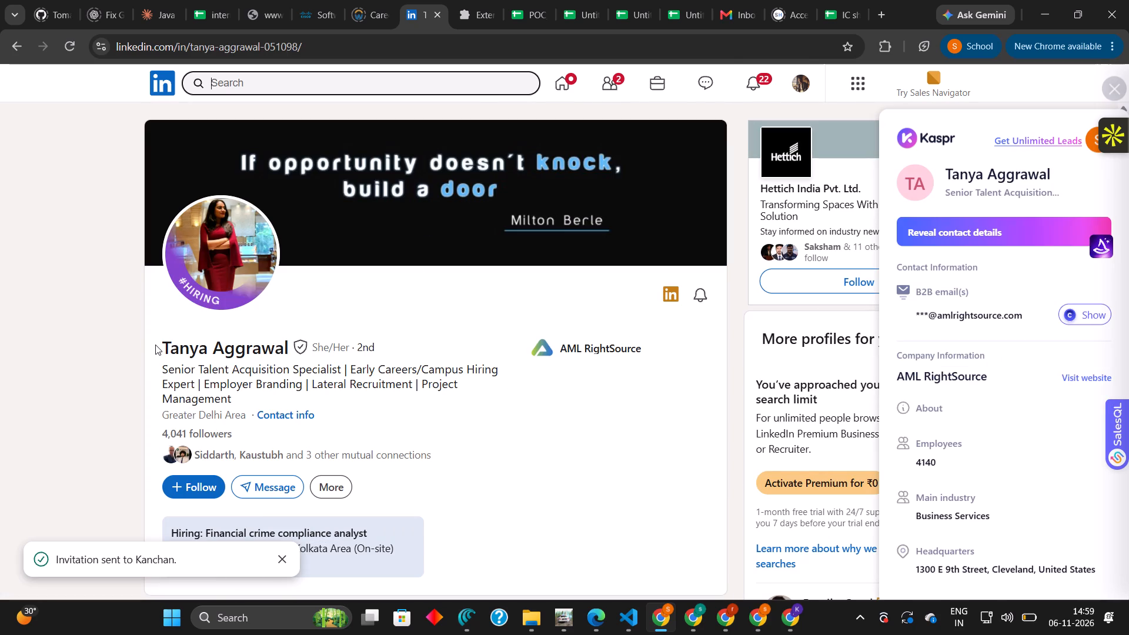
# Select the recruiter's full name in the heading of the LinkedIn profile.
pyautogui.moveTo(156, 345); pyautogui.dragTo(293, 349)
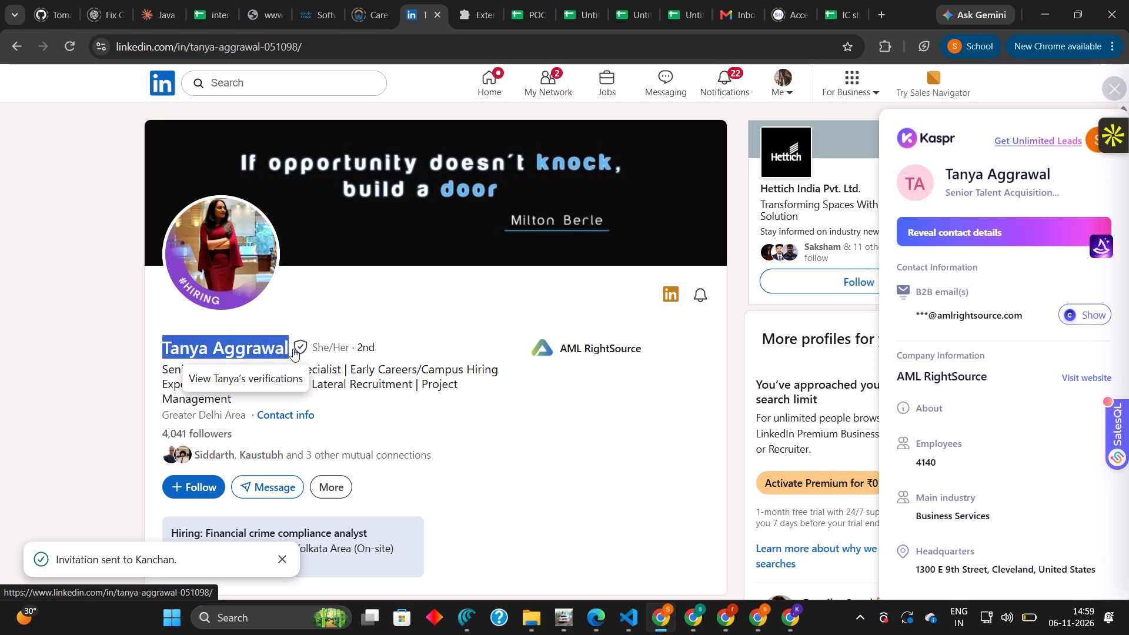
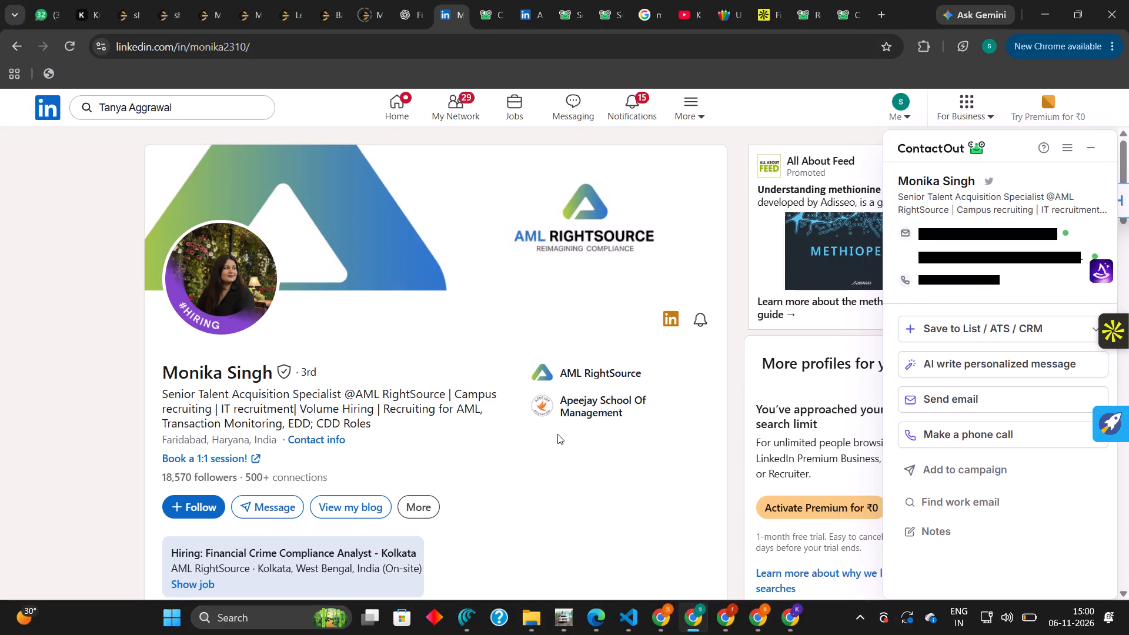
pyautogui.click(198, 107)
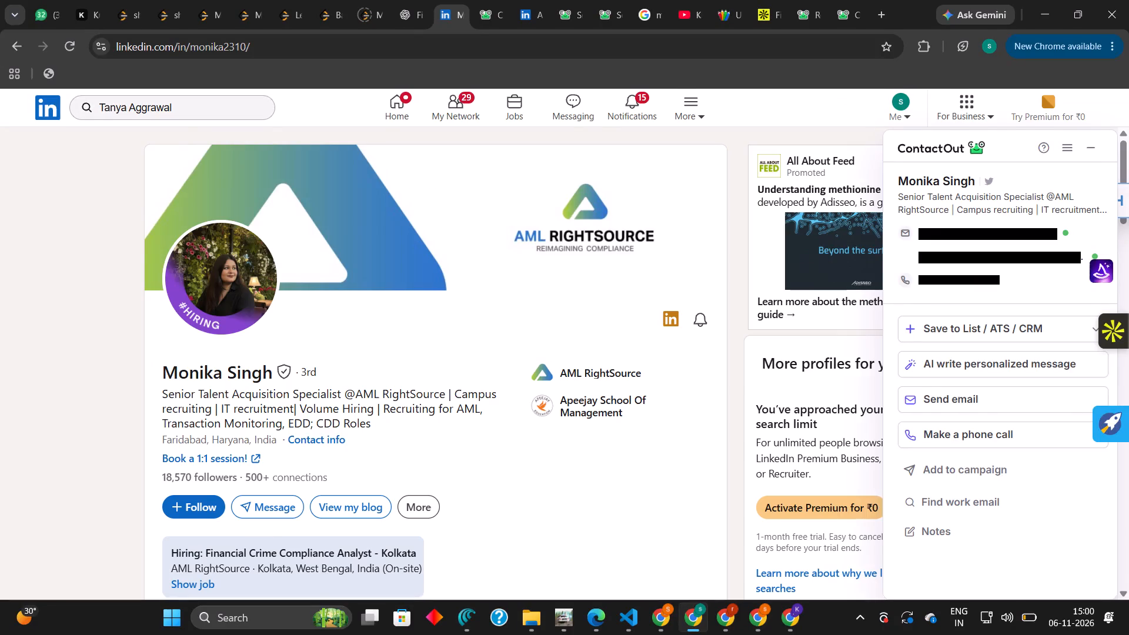
pyautogui.click(253, 141)
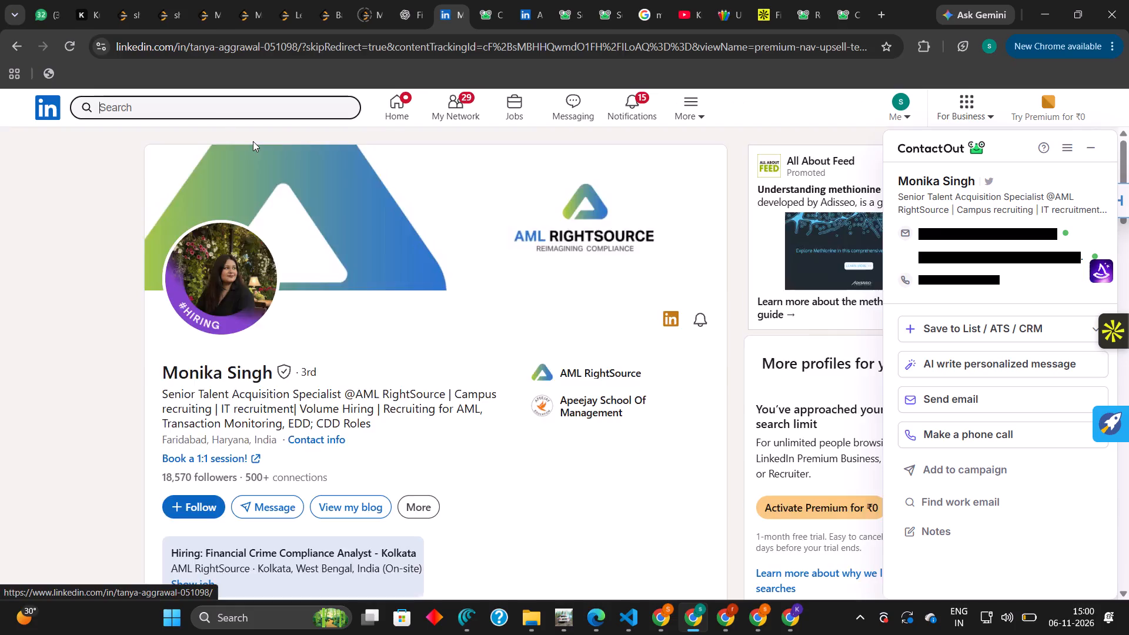
pyautogui.click(253, 141)
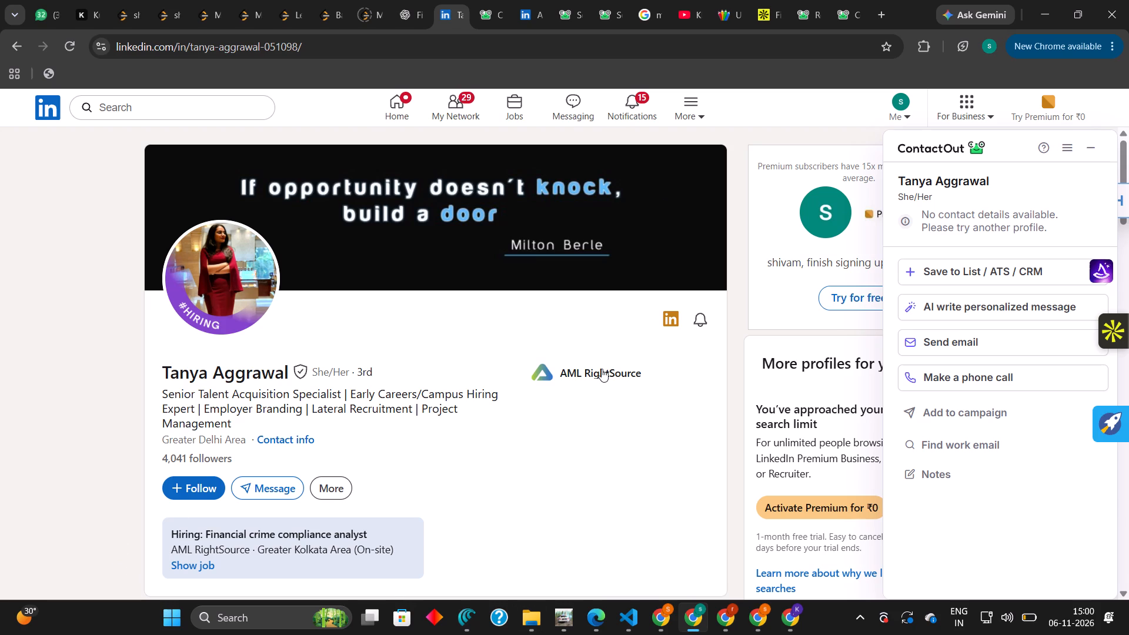
# Switch to the POC_SHEET spreadsheet and search all its sheets for "aml".
pyautogui.click(656, 621)
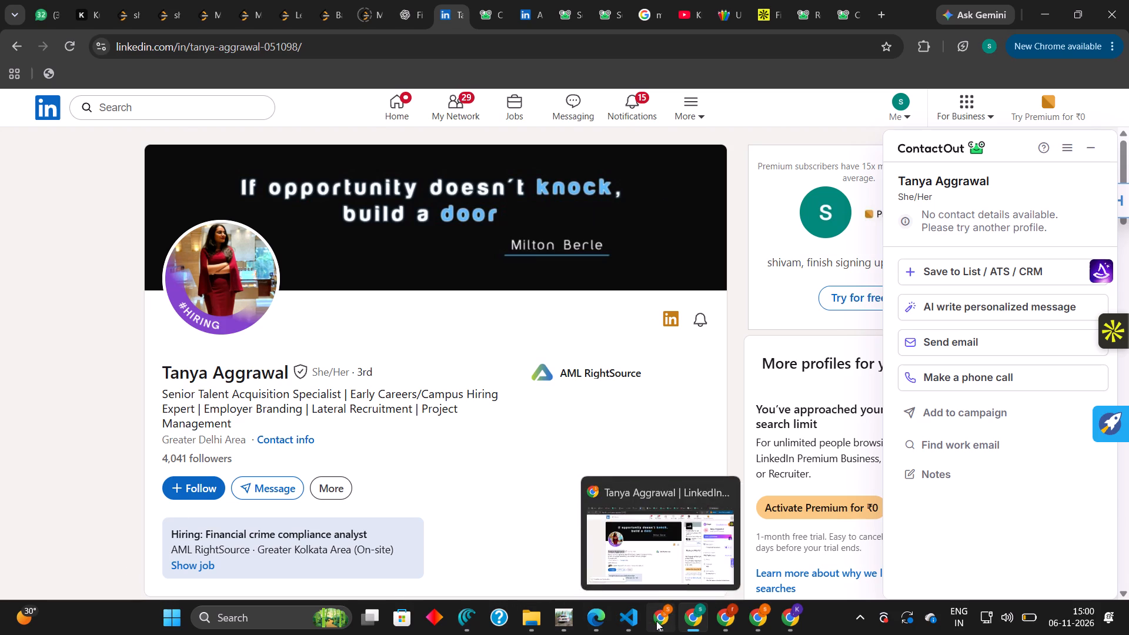
pyautogui.click(538, 0)
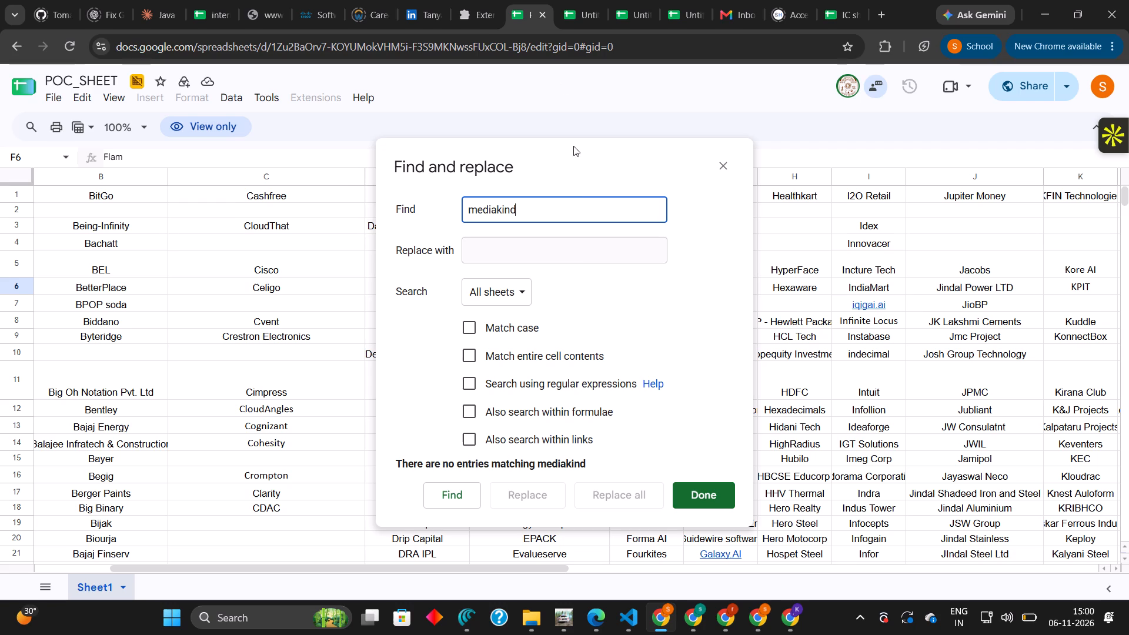
pyautogui.click(567, 215)
pyautogui.press('BackSpace')
pyautogui.press('BackSpace')
pyautogui.press('BackSpace')
pyautogui.press('BackSpace')
pyautogui.press('BackSpace')
pyautogui.press('BackSpace')
pyautogui.press('BackSpace')
pyautogui.press('BackSpace')
pyautogui.press('BackSpace')
pyautogui.press('BackSpace')
pyautogui.press('BackSpace')
pyautogui.press('BackSpace')
pyautogui.press('BackSpace')
pyautogui.press('BackSpace')
pyautogui.press('BackSpace')
pyautogui.press('BackSpace')
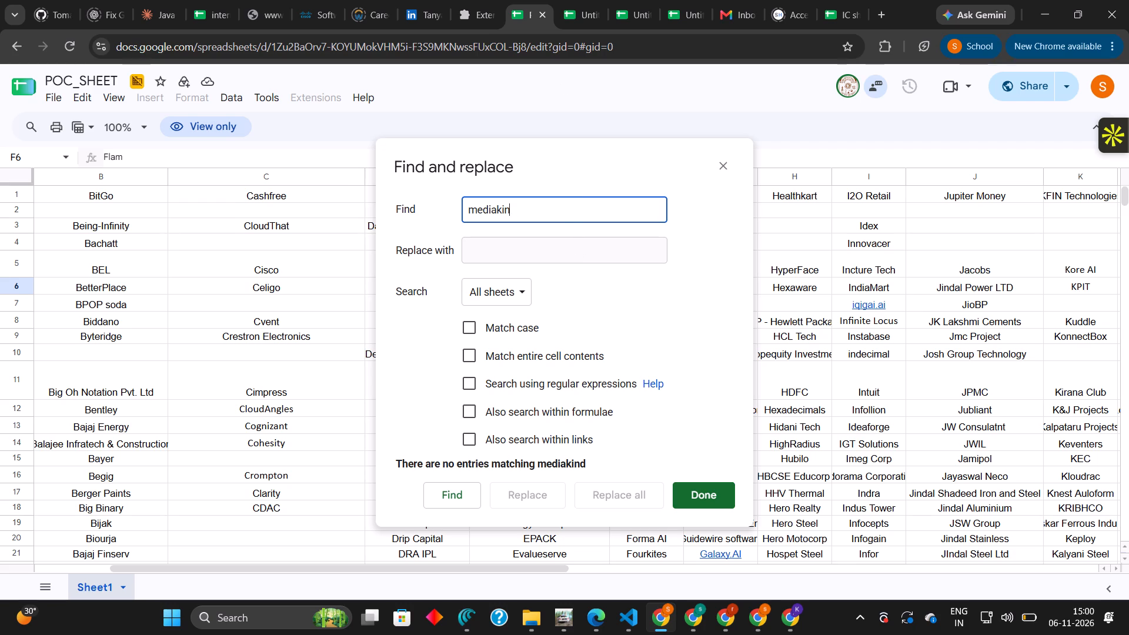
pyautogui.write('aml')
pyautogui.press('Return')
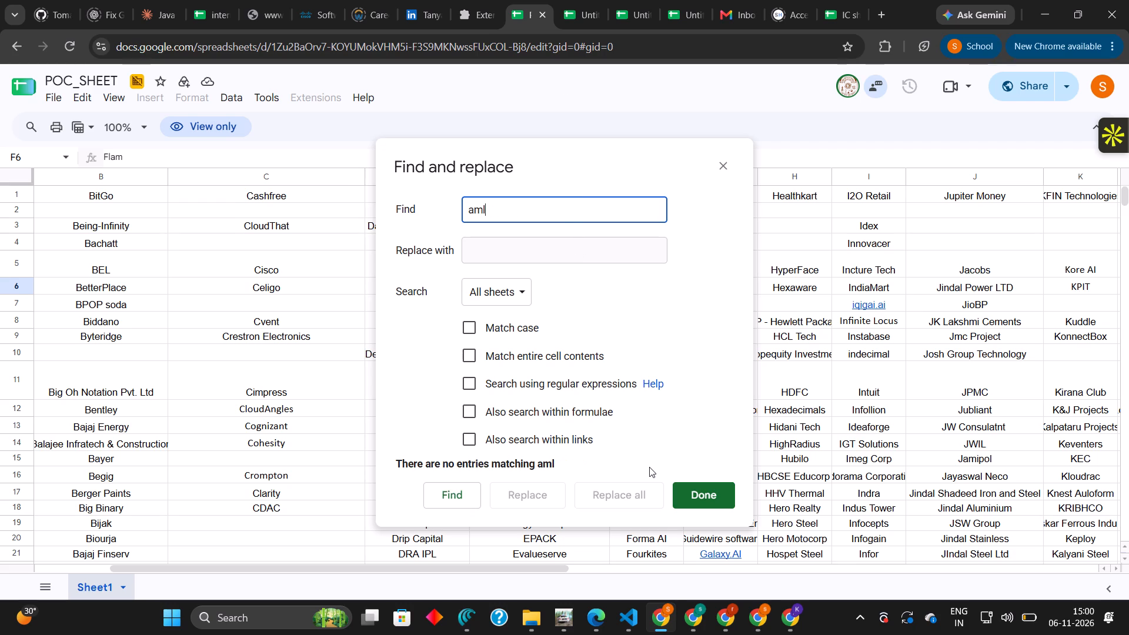
pyautogui.click(729, 619)
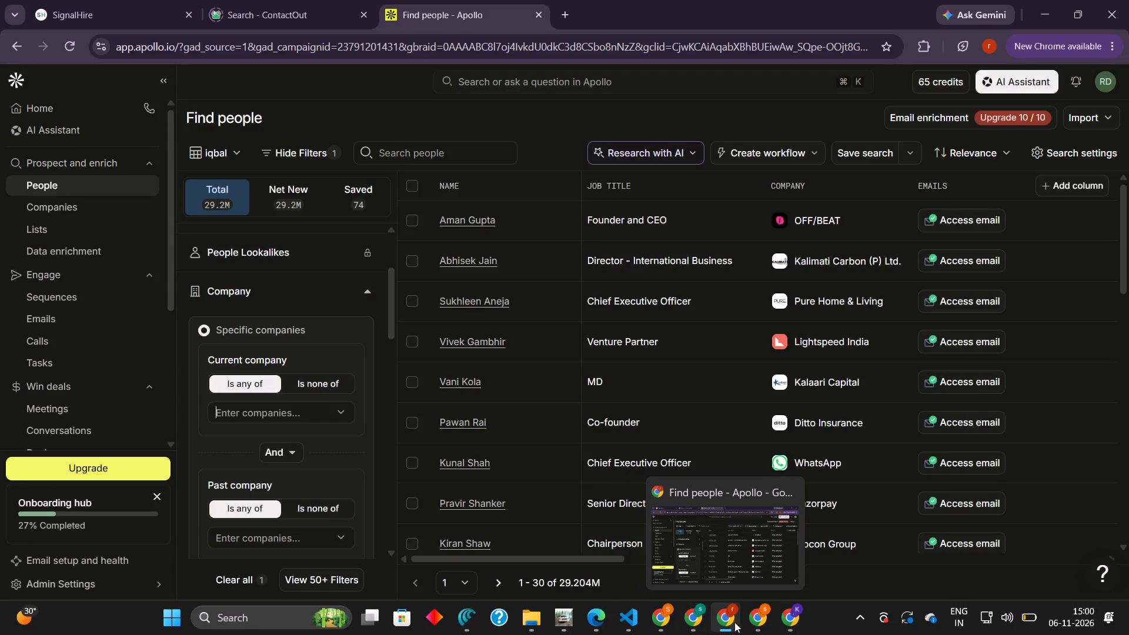
pyautogui.click(791, 614)
pyautogui.click(575, 173)
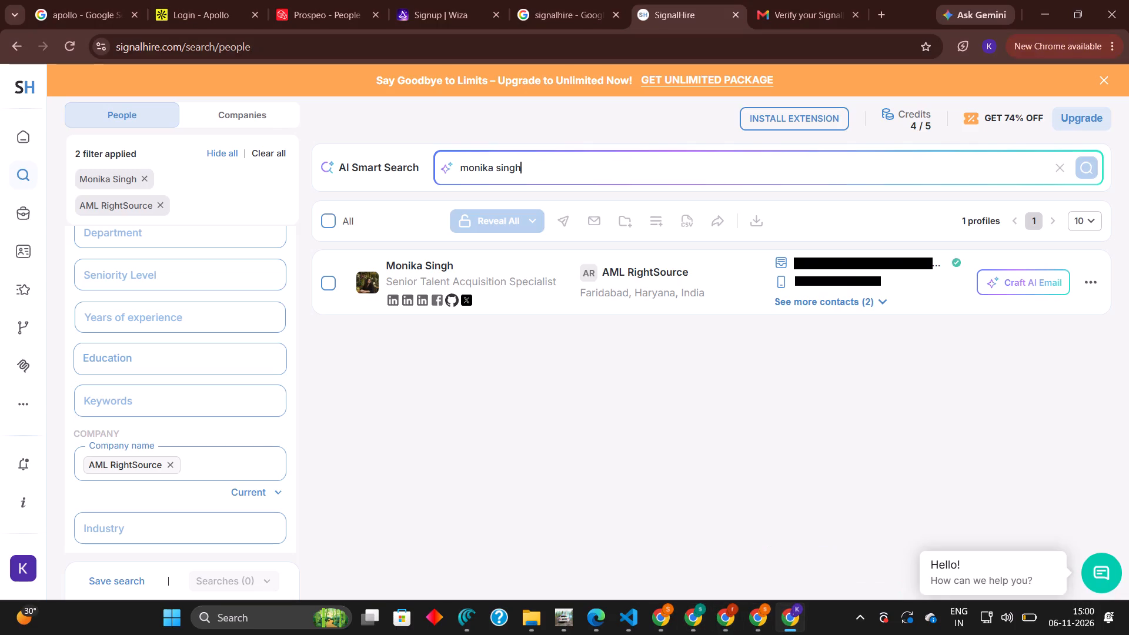
pyautogui.press('BackSpace')
pyautogui.press('BackSpace')
pyautogui.press('BackSpace')
pyautogui.press('BackSpace')
pyautogui.press('BackSpace')
pyautogui.press('BackSpace')
pyautogui.press('BackSpace')
pyautogui.press('BackSpace')
pyautogui.press('BackSpace')
pyautogui.press('BackSpace')
pyautogui.press('BackSpace')
pyautogui.press('BackSpace')
pyautogui.press('BackSpace')
pyautogui.press('BackSpace')
pyautogui.press('BackSpace')
pyautogui.press('BackSpace')
pyautogui.press('BackSpace')
pyautogui.press('BackSpace')
pyautogui.press('BackSpace')
pyautogui.press('BackSpace')
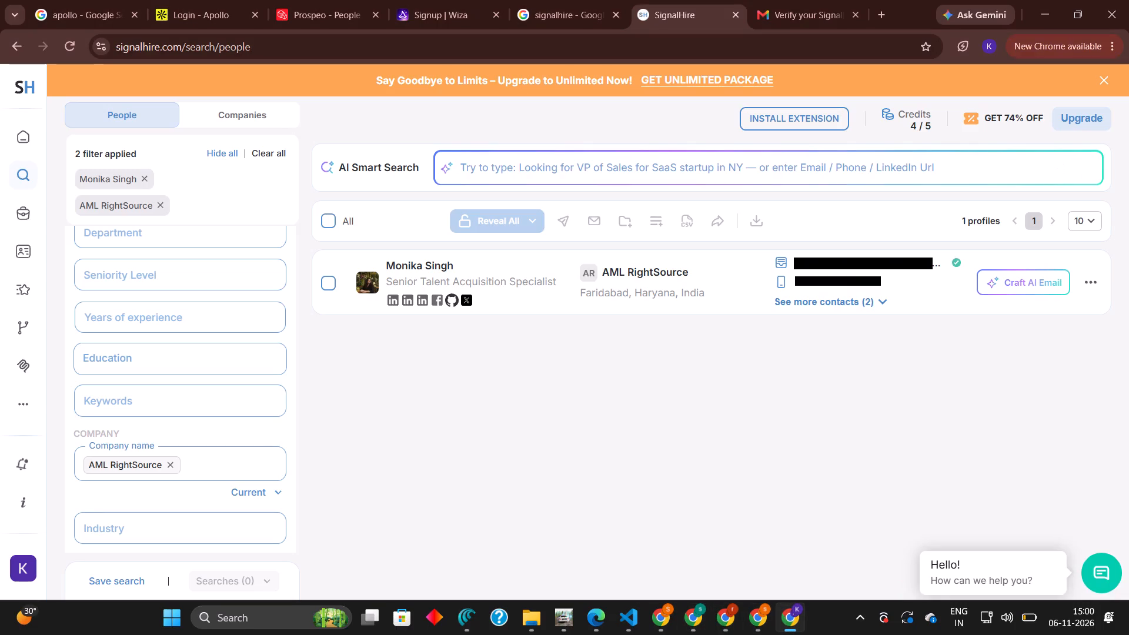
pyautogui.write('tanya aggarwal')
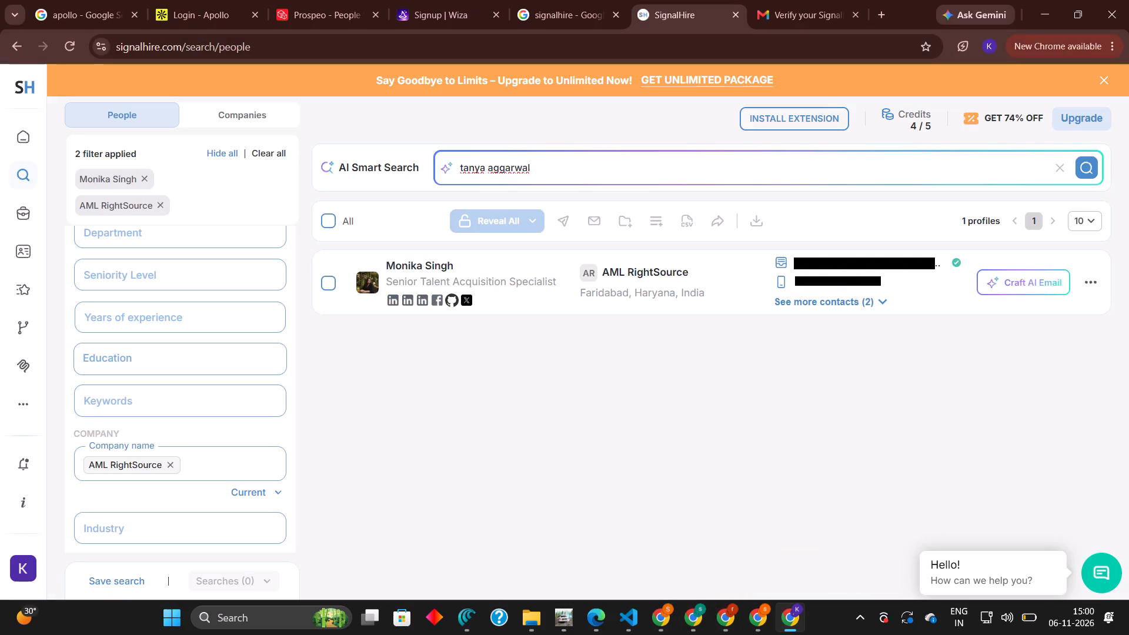
pyautogui.click(509, 168)
pyautogui.press('BackSpace')
pyautogui.press('Right')
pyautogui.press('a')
pyautogui.press('Return')
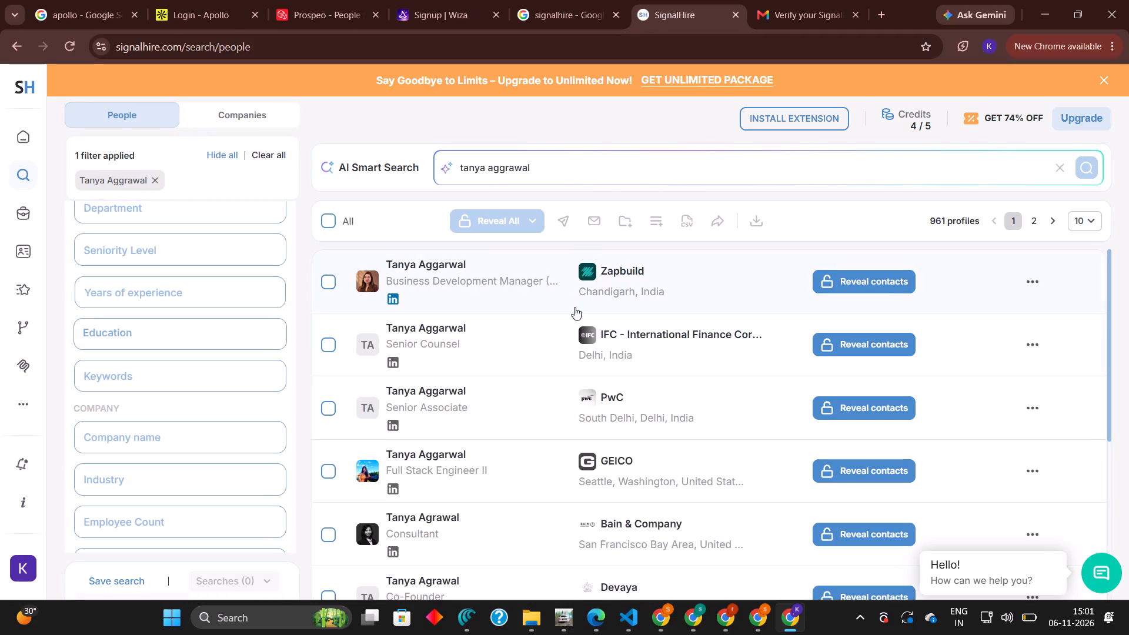
# Filter the SignalHire people results by company name AML RightSource.
pyautogui.scroll(-4, 449, 395)
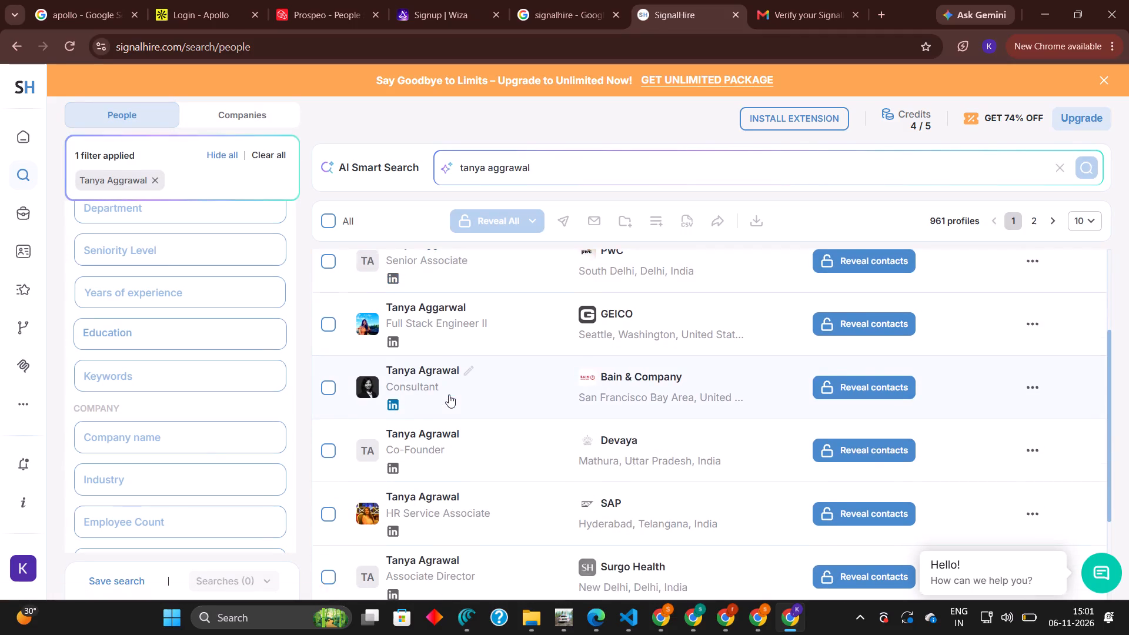
pyautogui.scroll(-2, 449, 395)
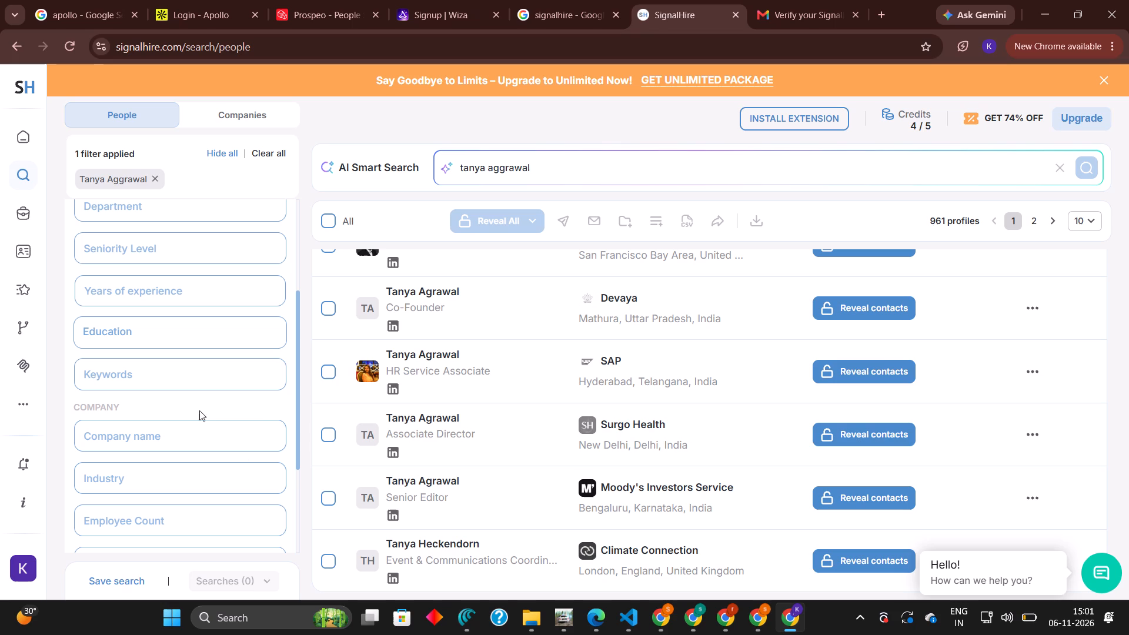
pyautogui.click(181, 432)
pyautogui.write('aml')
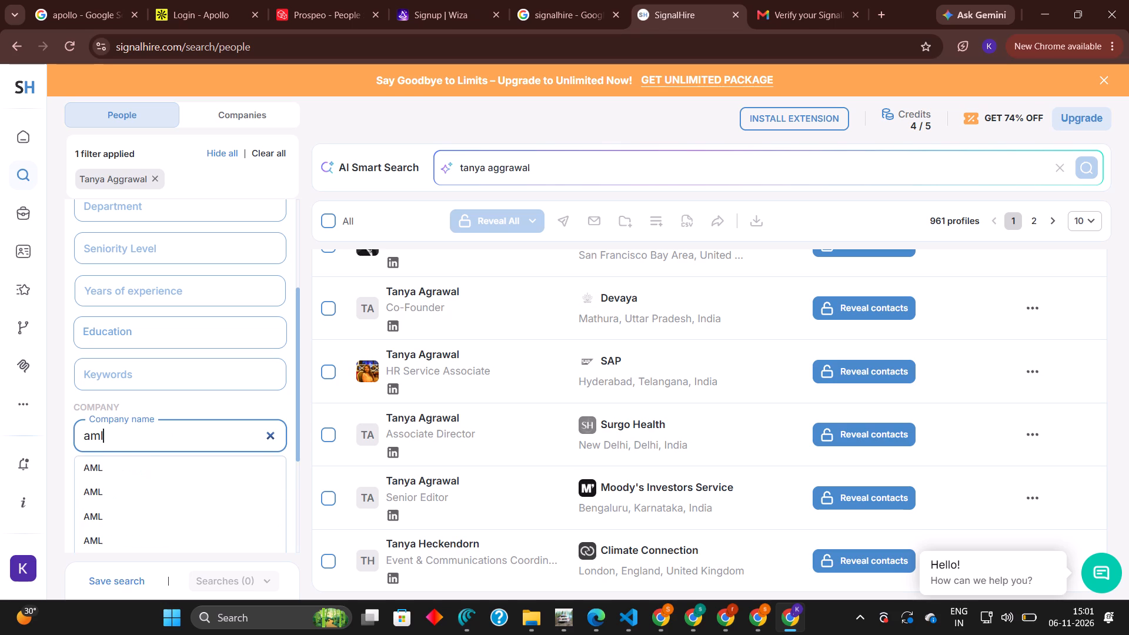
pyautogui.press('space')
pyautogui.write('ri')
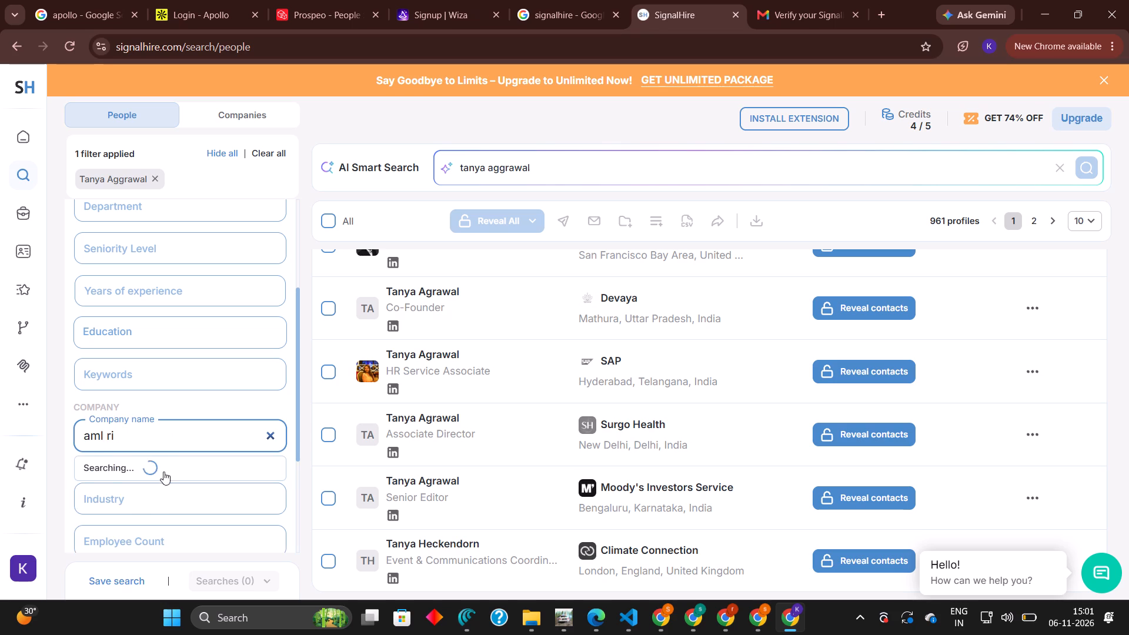
pyautogui.click(143, 476)
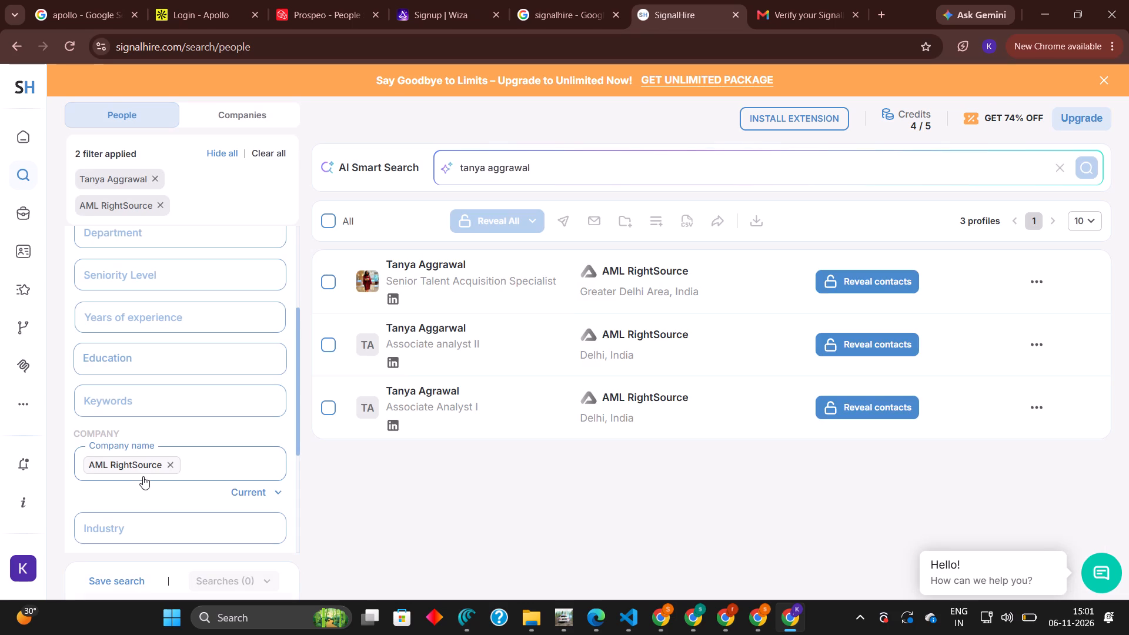
pyautogui.click(883, 282)
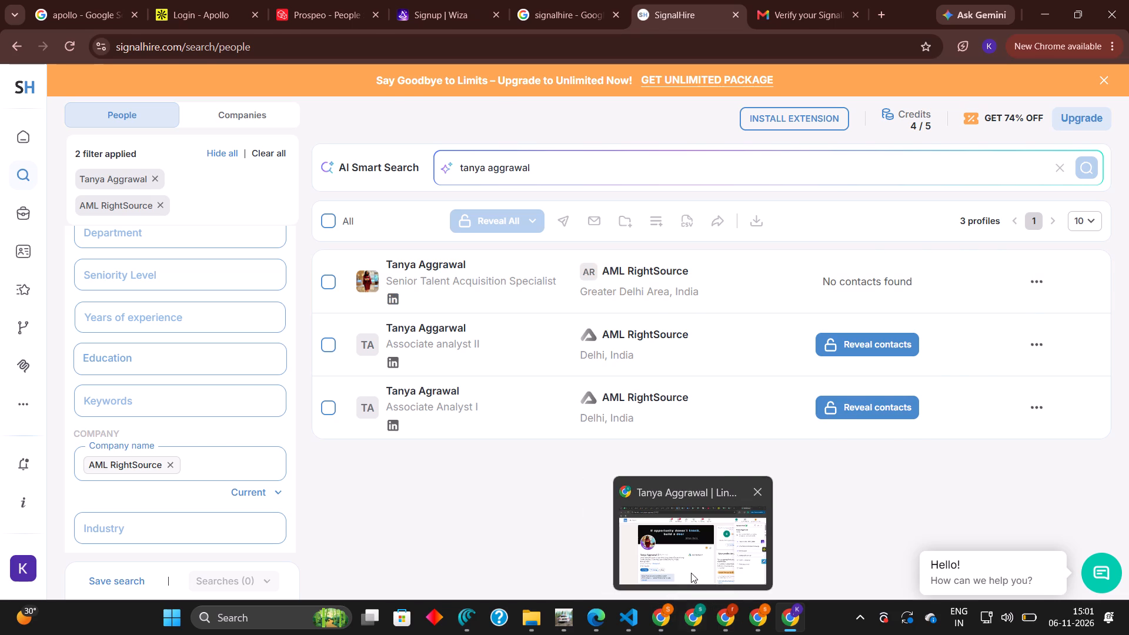
pyautogui.click(689, 569)
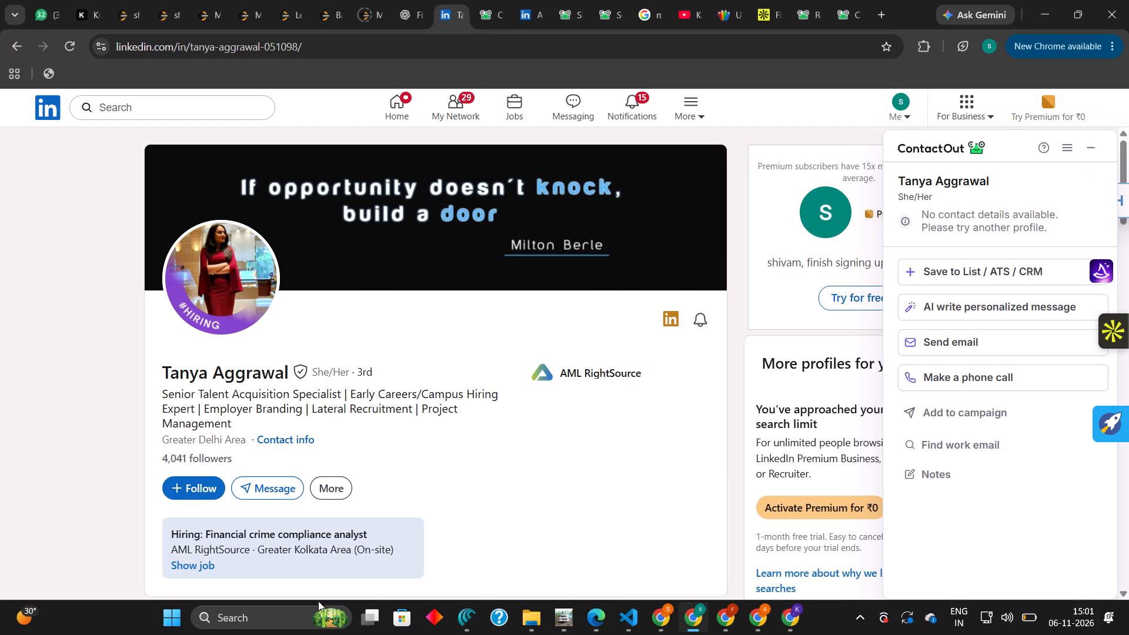
pyautogui.click(193, 474)
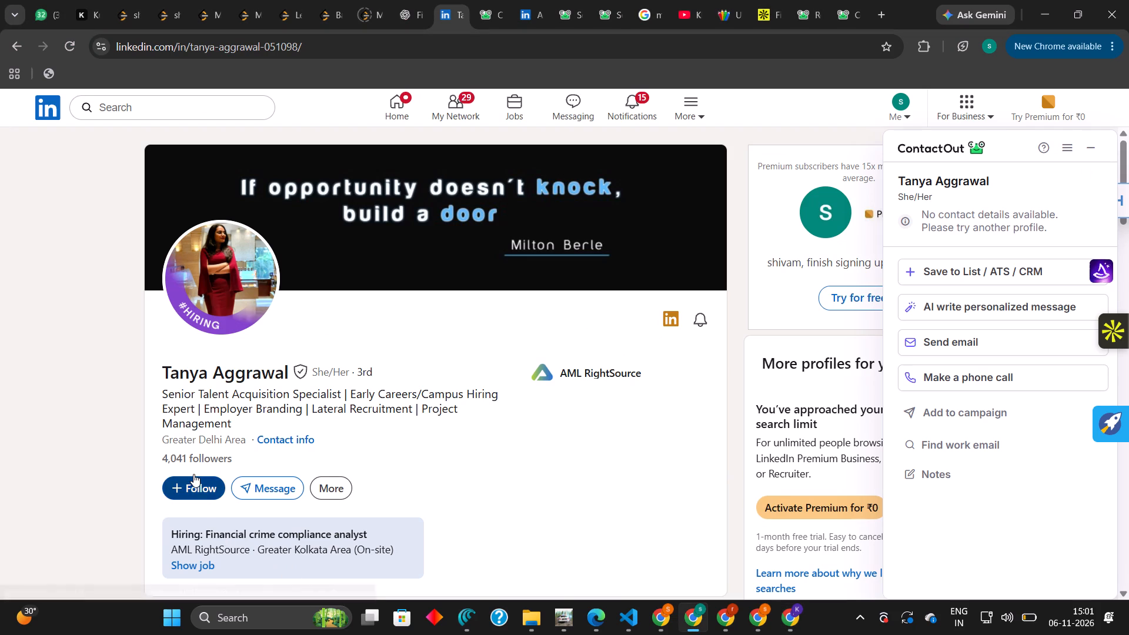
# Examine Tanya's LinkedIn profile, from the About section through her activity to her work experience.
pyautogui.scroll(-1, 433, 537)
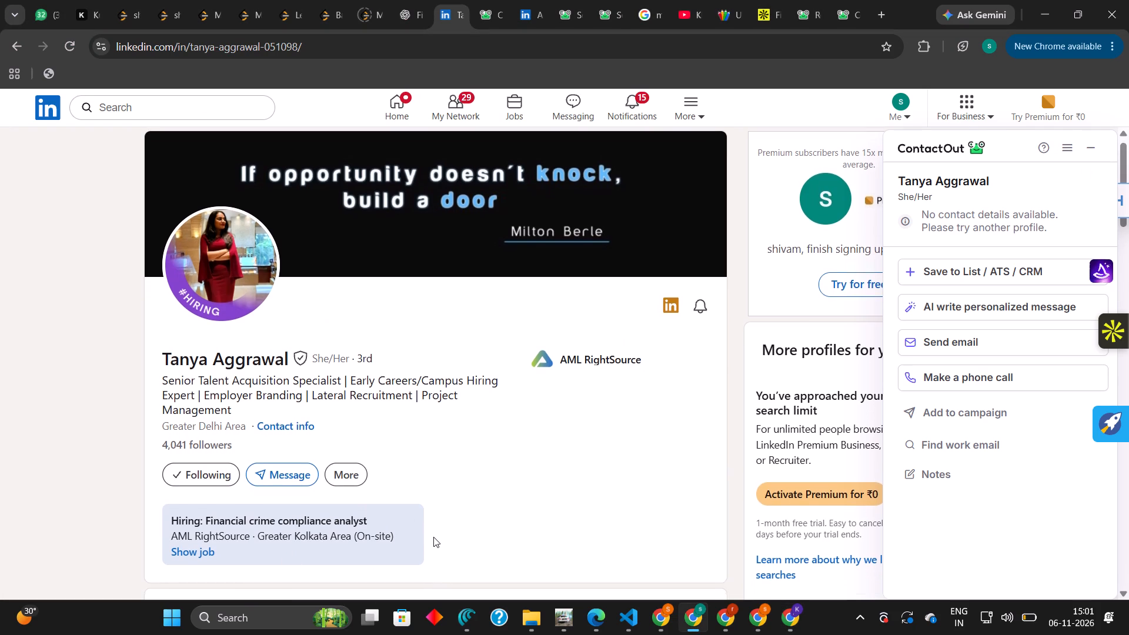
pyautogui.scroll(-2, 433, 537)
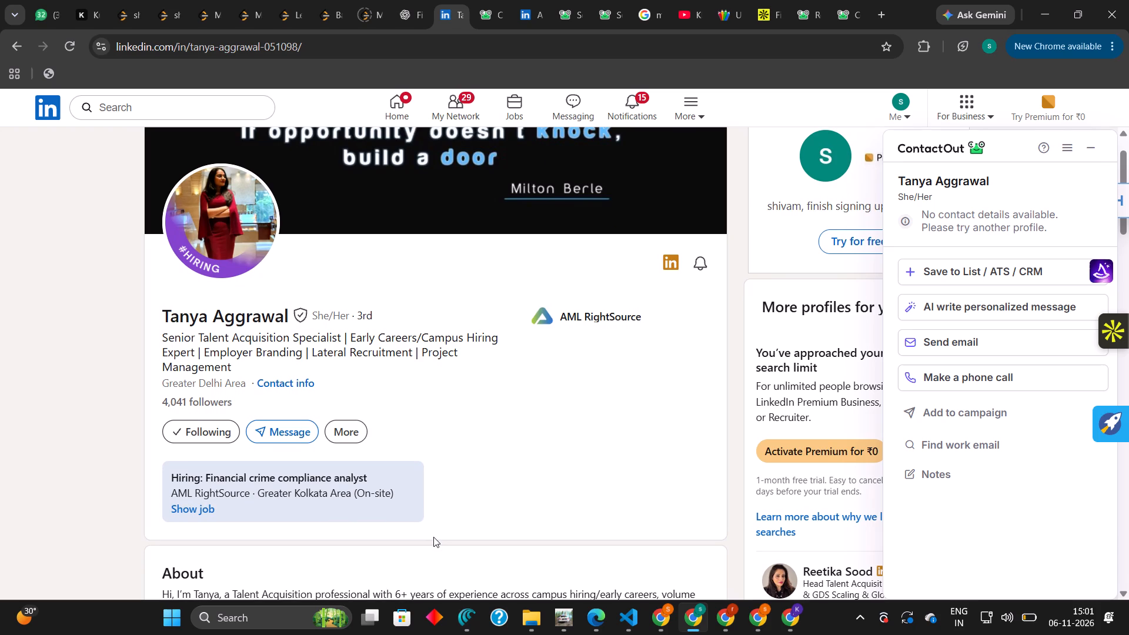
pyautogui.scroll(-3, 433, 537)
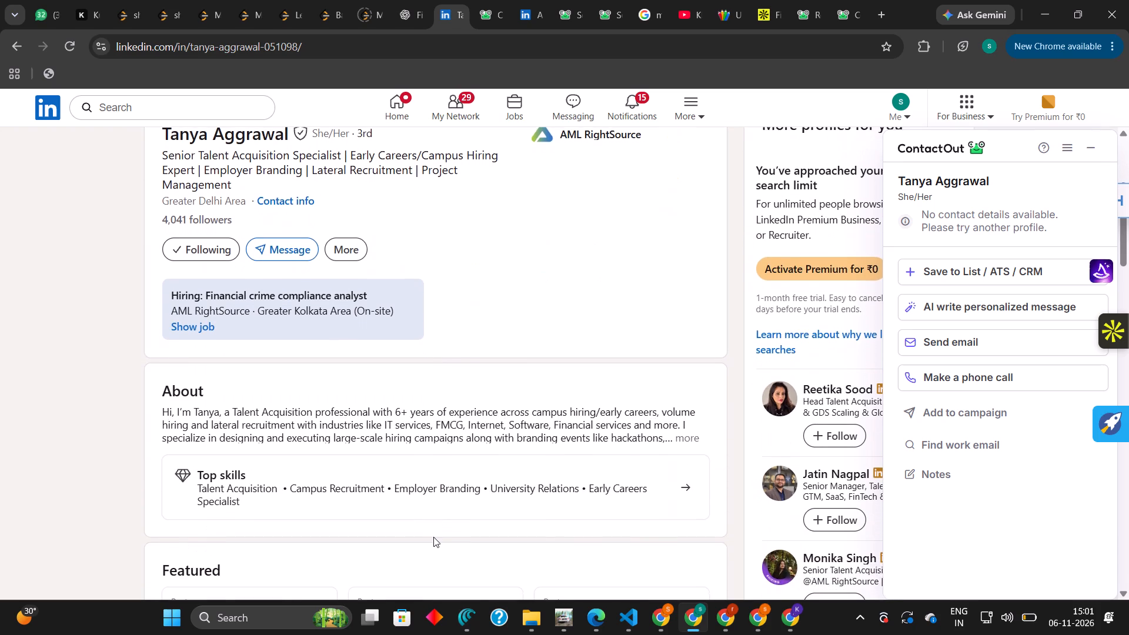
pyautogui.scroll(-4, 433, 537)
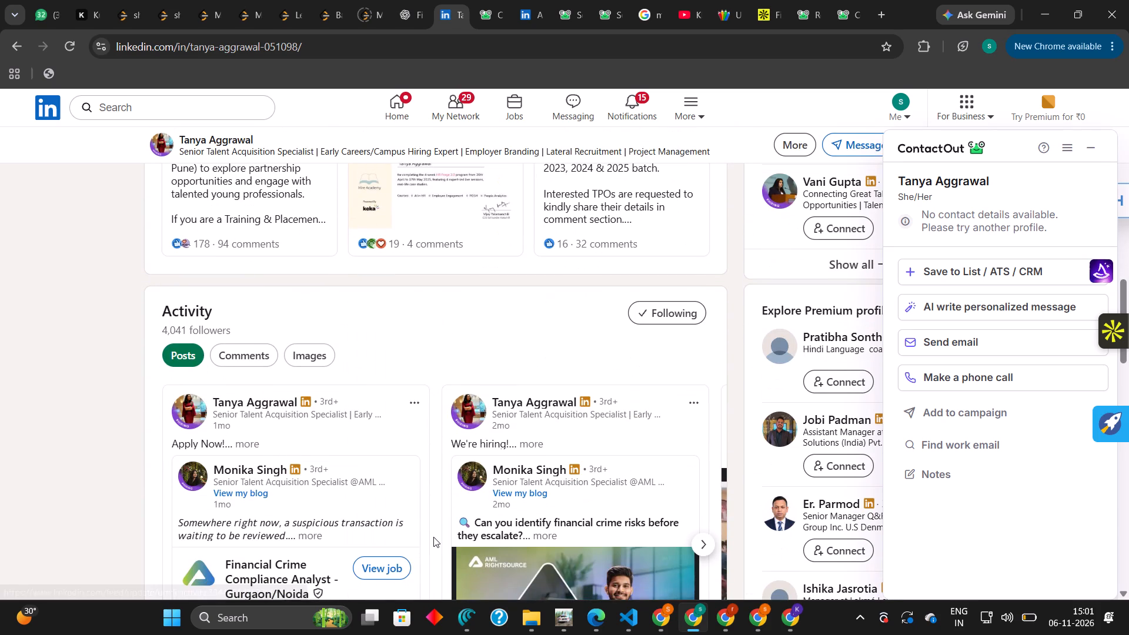
pyautogui.scroll(-2, 433, 537)
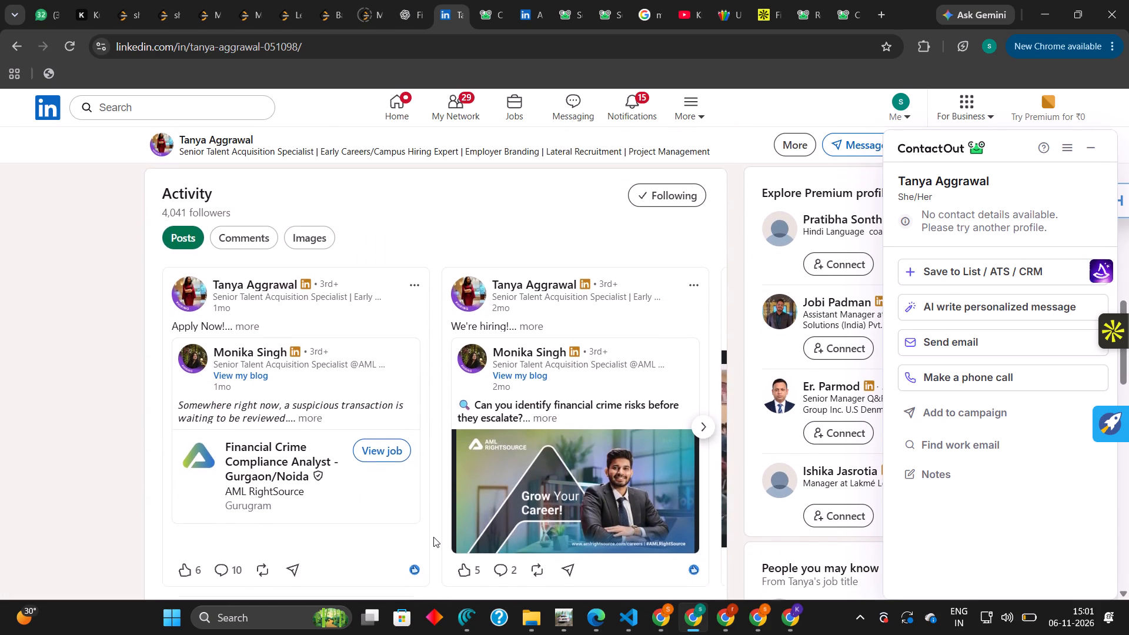
pyautogui.scroll(-2, 433, 537)
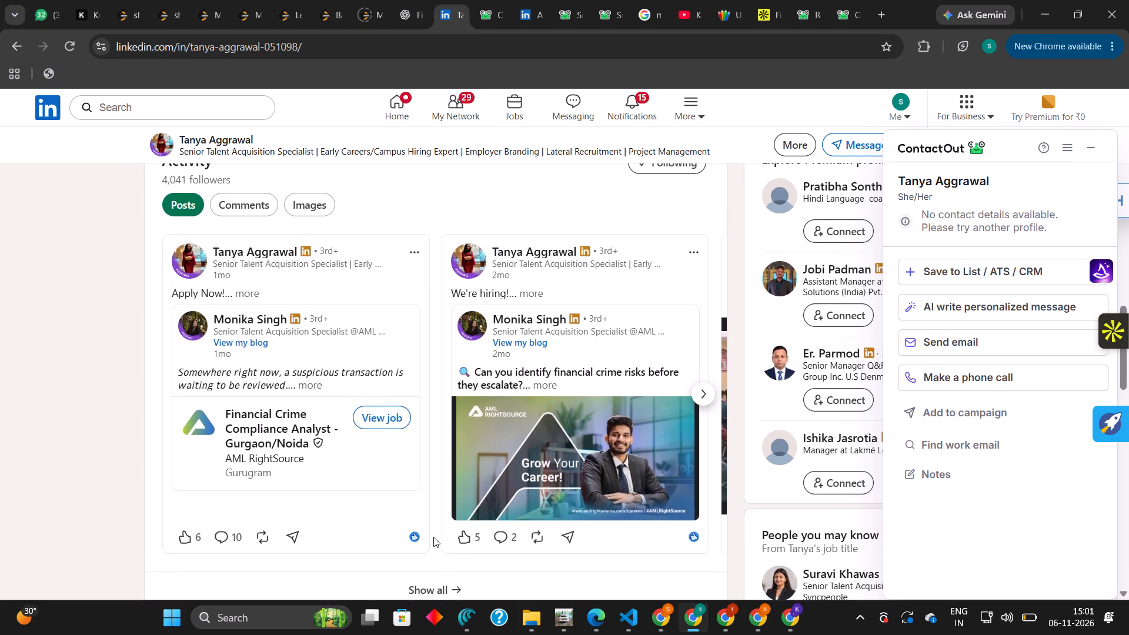
pyautogui.scroll(-7, 433, 537)
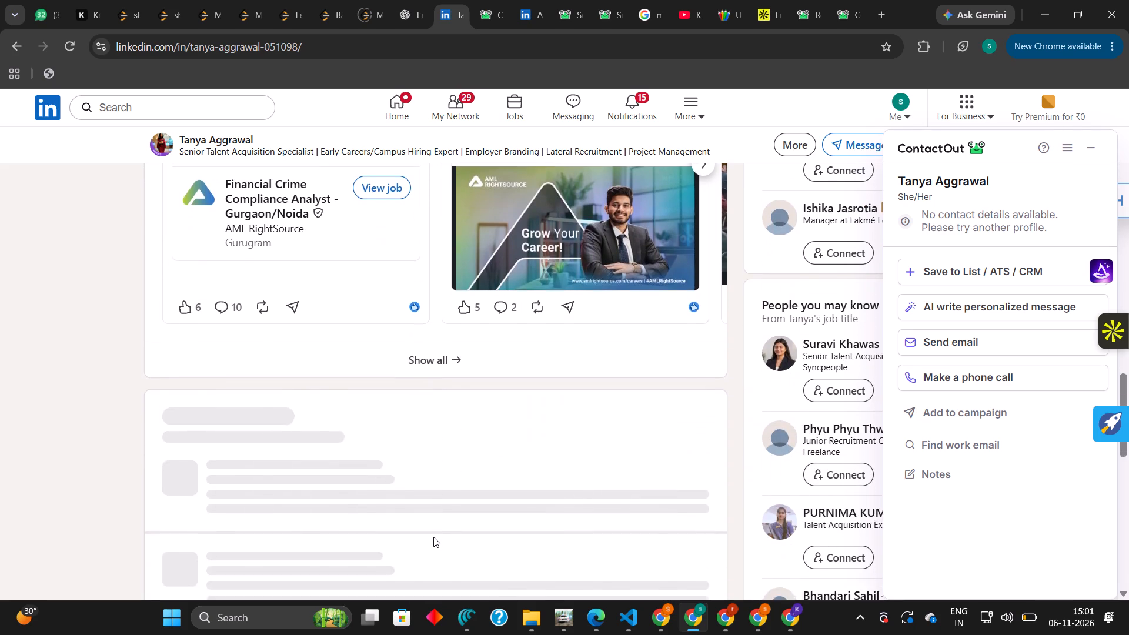
pyautogui.scroll(-1, 433, 537)
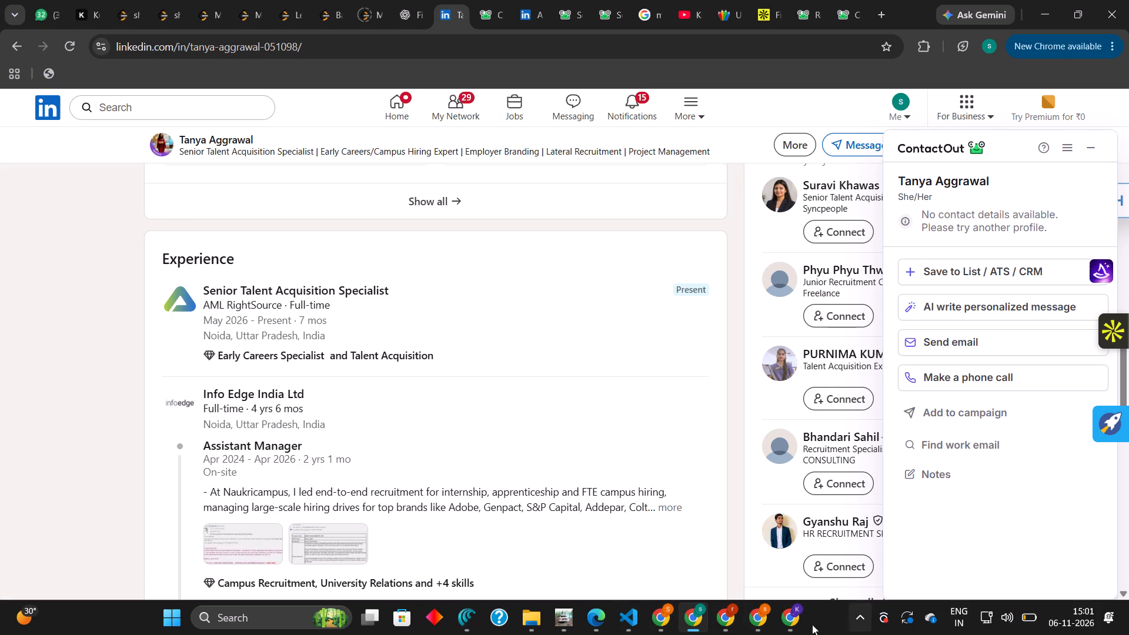
# Switch to the internship data sheet and review the contact rows around AML RightSource.
pyautogui.click(653, 569)
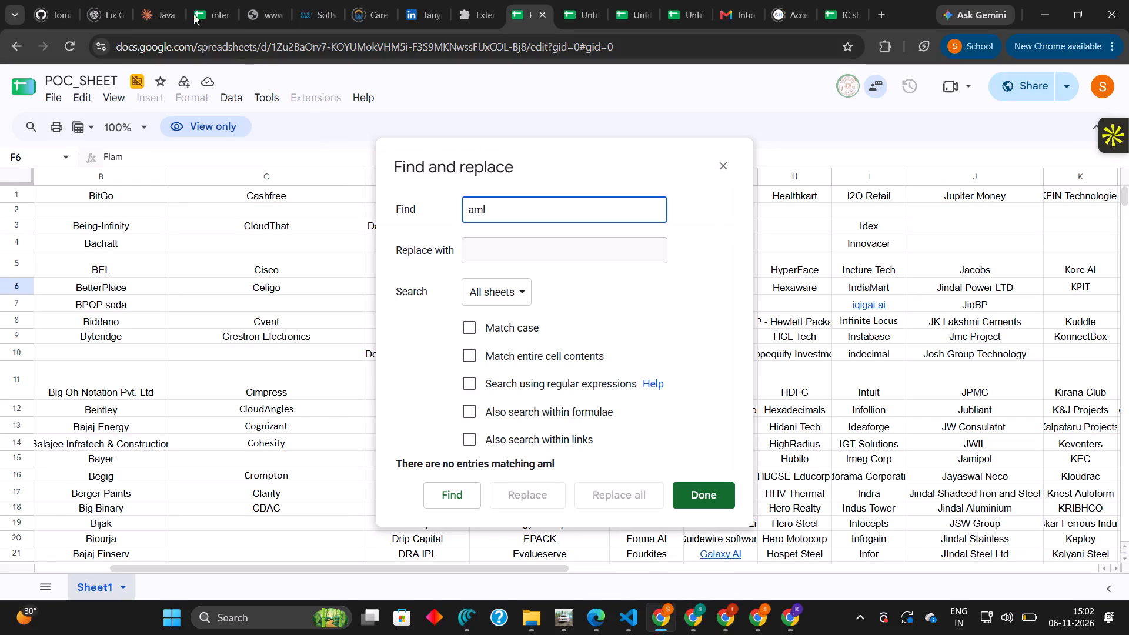
pyautogui.click(217, 8)
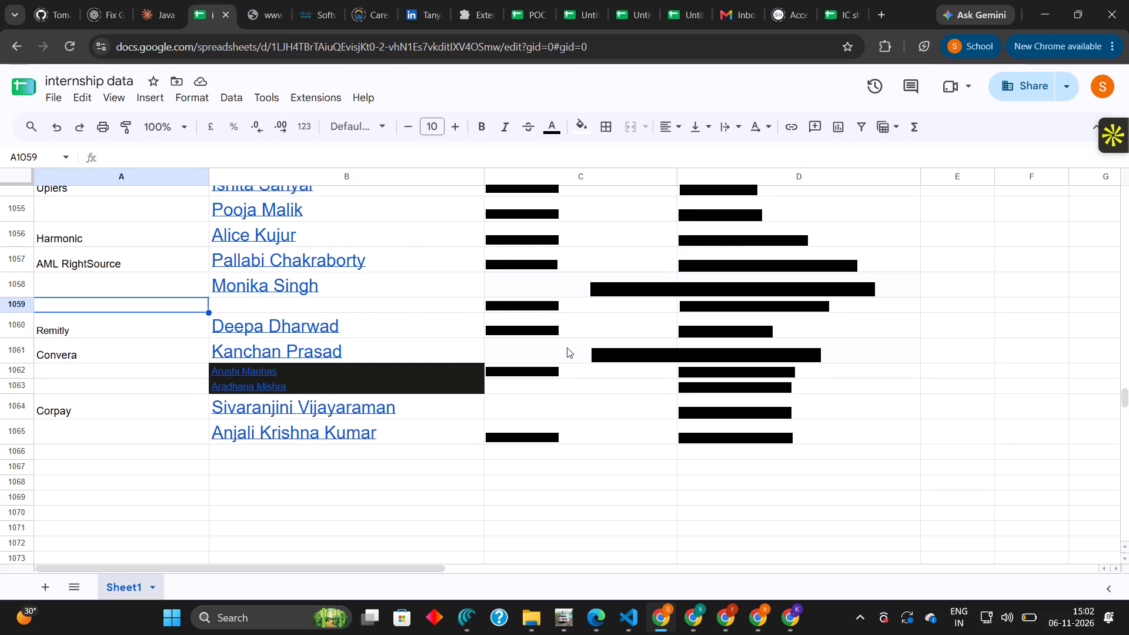
pyautogui.scroll(2, 83, 340)
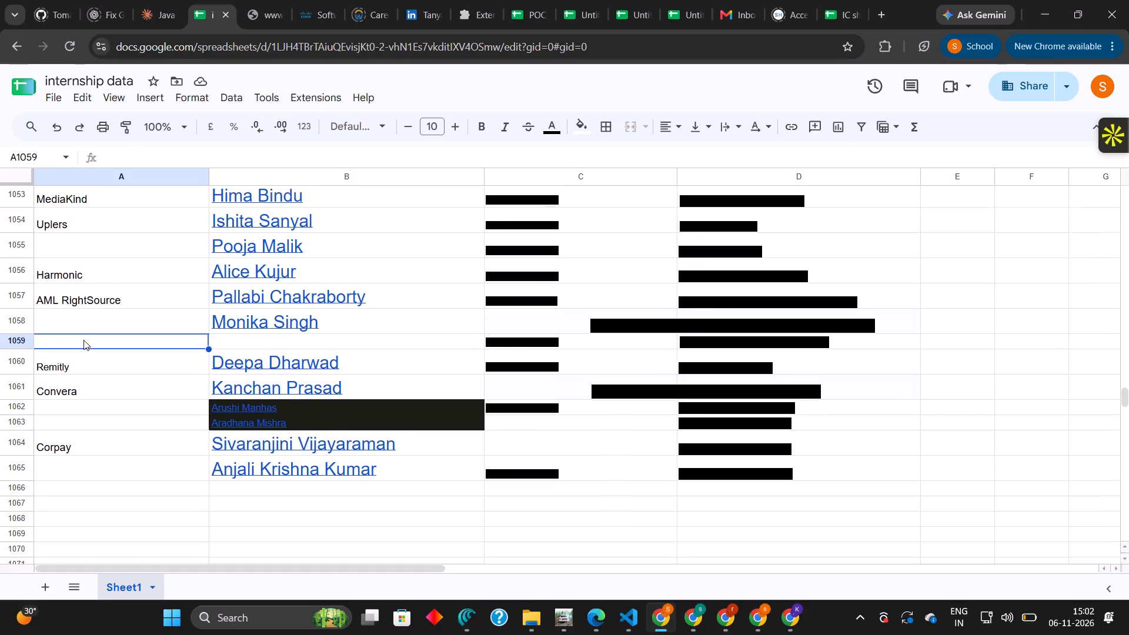
pyautogui.scroll(6, 83, 340)
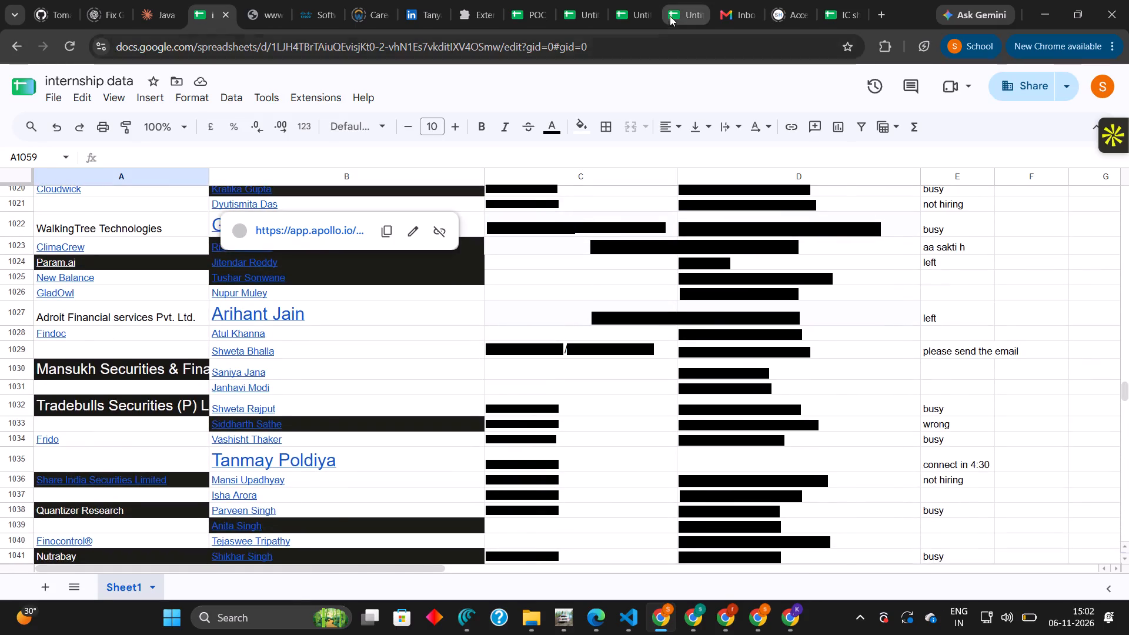
# Copy the MediaKind HR contact's name from the call list in the untitled spreadsheet.
pyautogui.click(672, 12)
pyautogui.scroll(3, 388, 321)
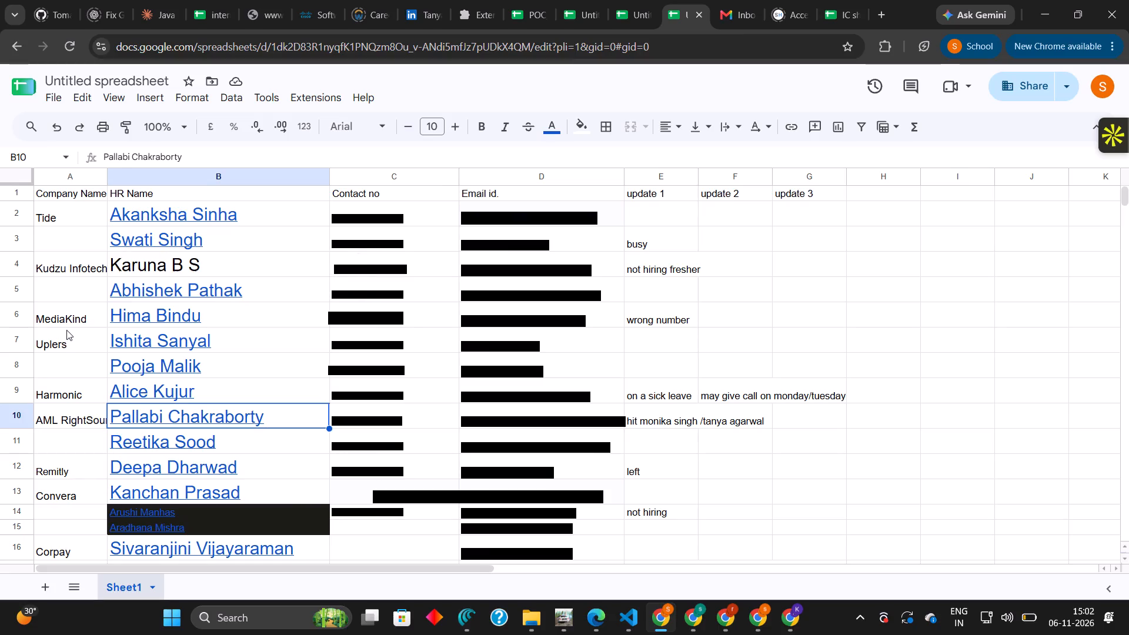
pyautogui.click(277, 309)
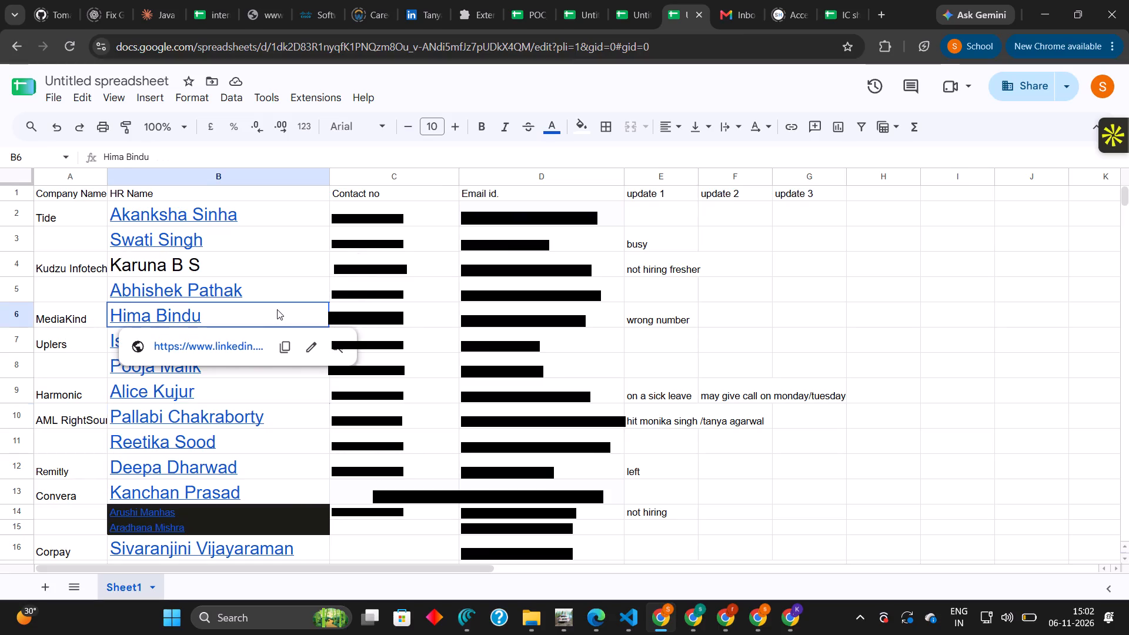
pyautogui.hotkey('ctrl', 'c')
# Switch to SignalHire and replace the previous people search with the copied name of the MediaKind HR contact.
pyautogui.click(757, 631)
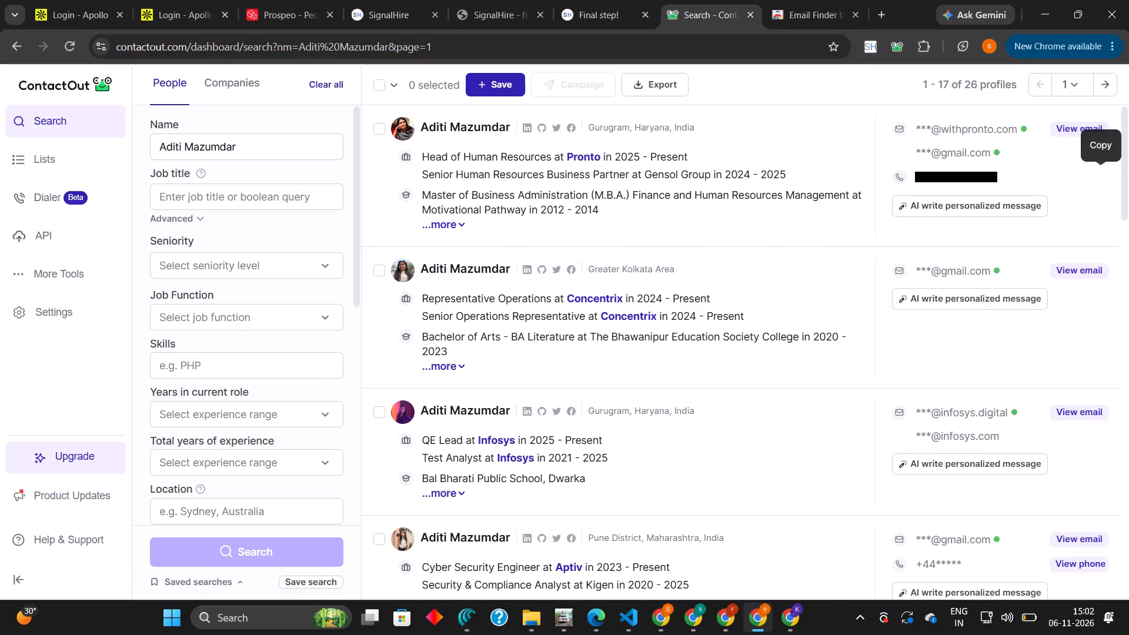
pyautogui.click(787, 567)
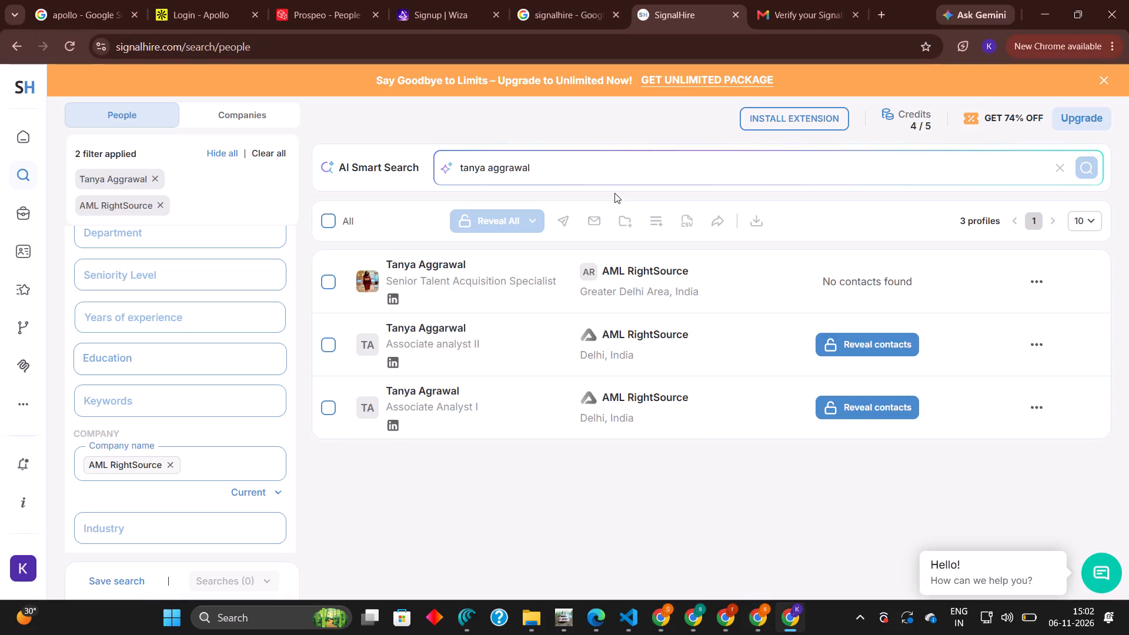
pyautogui.click(582, 162)
pyautogui.press('BackSpace')
pyautogui.press('BackSpace')
pyautogui.press('BackSpace')
pyautogui.press('BackSpace')
pyautogui.press('BackSpace')
pyautogui.press('BackSpace')
pyautogui.press('BackSpace')
pyautogui.press('BackSpace')
pyautogui.press('BackSpace')
pyautogui.press('BackSpace')
pyautogui.press('BackSpace')
pyautogui.press('BackSpace')
pyautogui.press('BackSpace')
pyautogui.press('BackSpace')
pyautogui.press('BackSpace')
pyautogui.press('BackSpace')
pyautogui.press('BackSpace')
pyautogui.press('BackSpace')
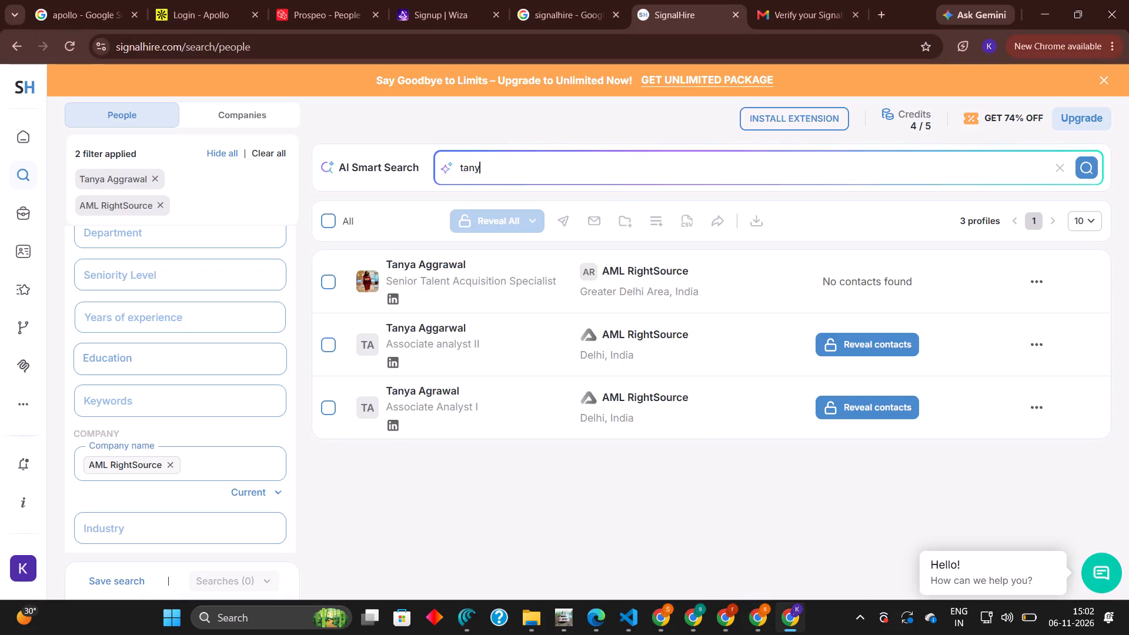
pyautogui.hotkey('ctrl', 'v')
pyautogui.press('Return')
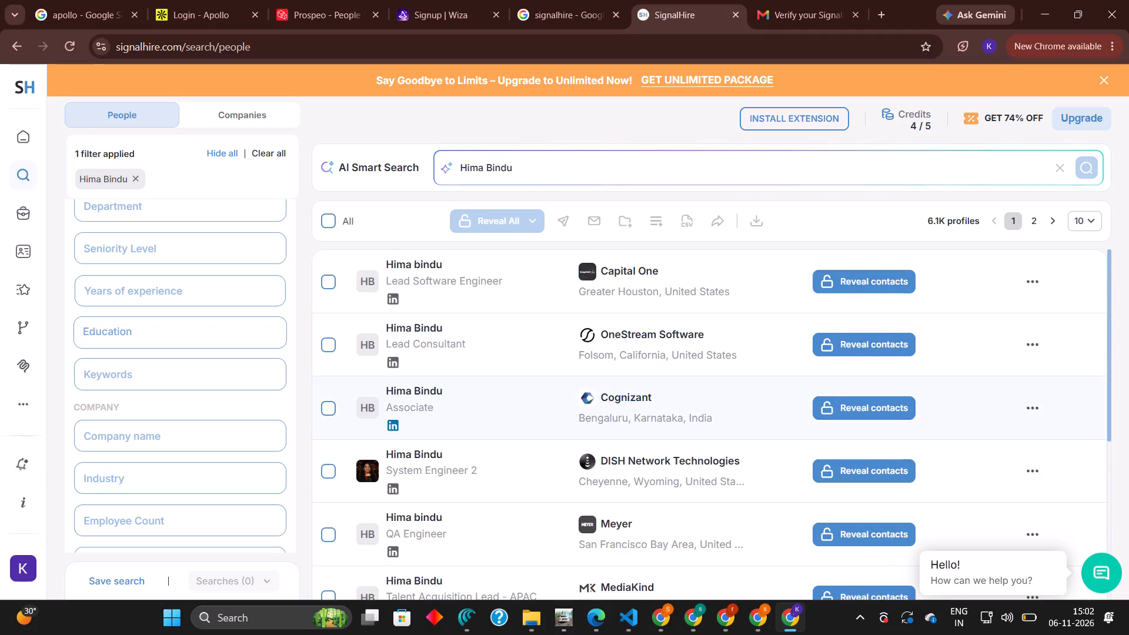
pyautogui.scroll(-3, 623, 422)
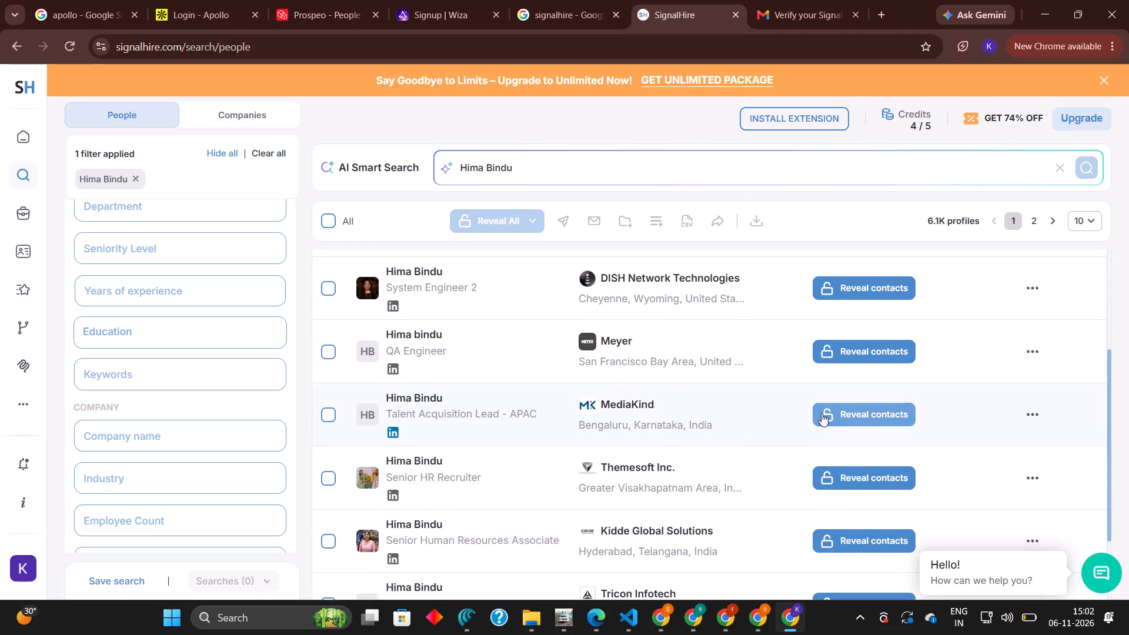
pyautogui.click(844, 415)
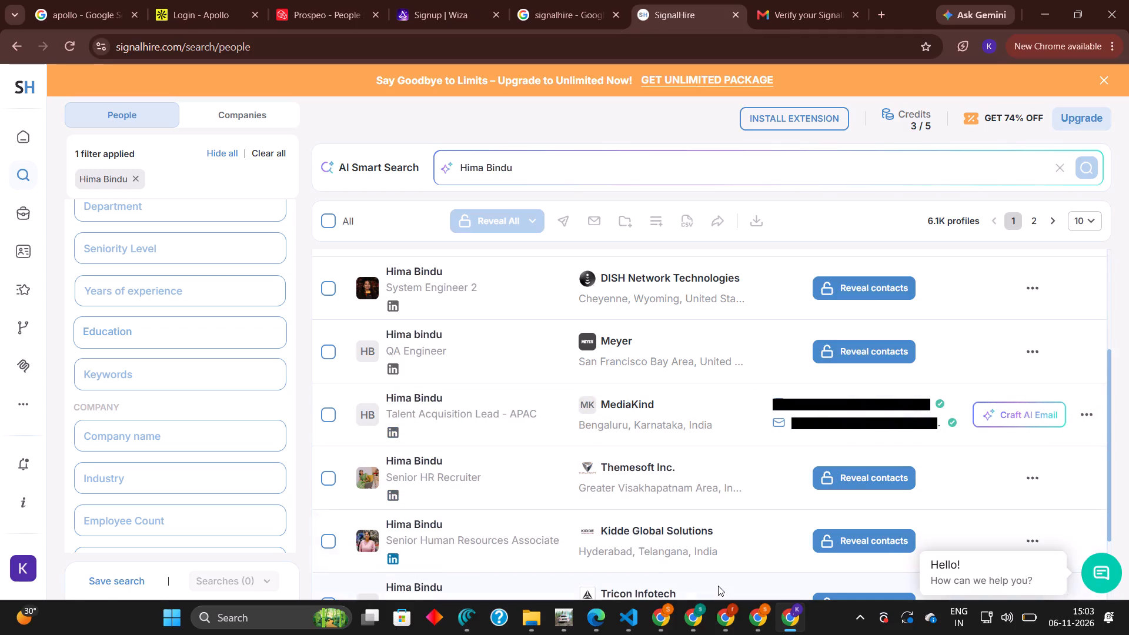
pyautogui.click(693, 624)
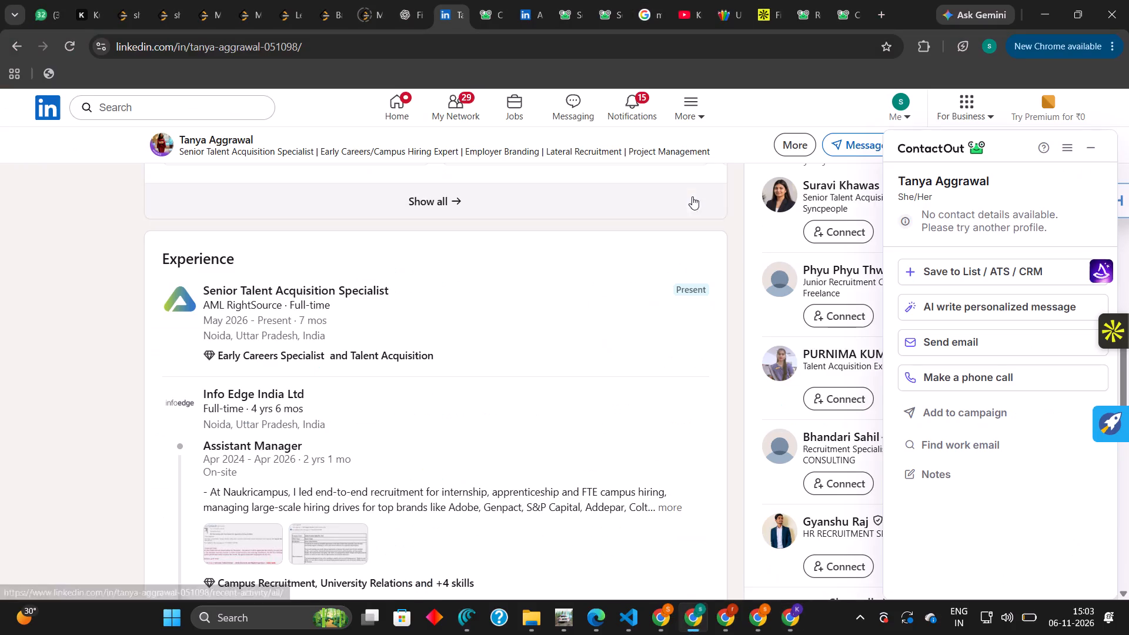
pyautogui.click(189, 99)
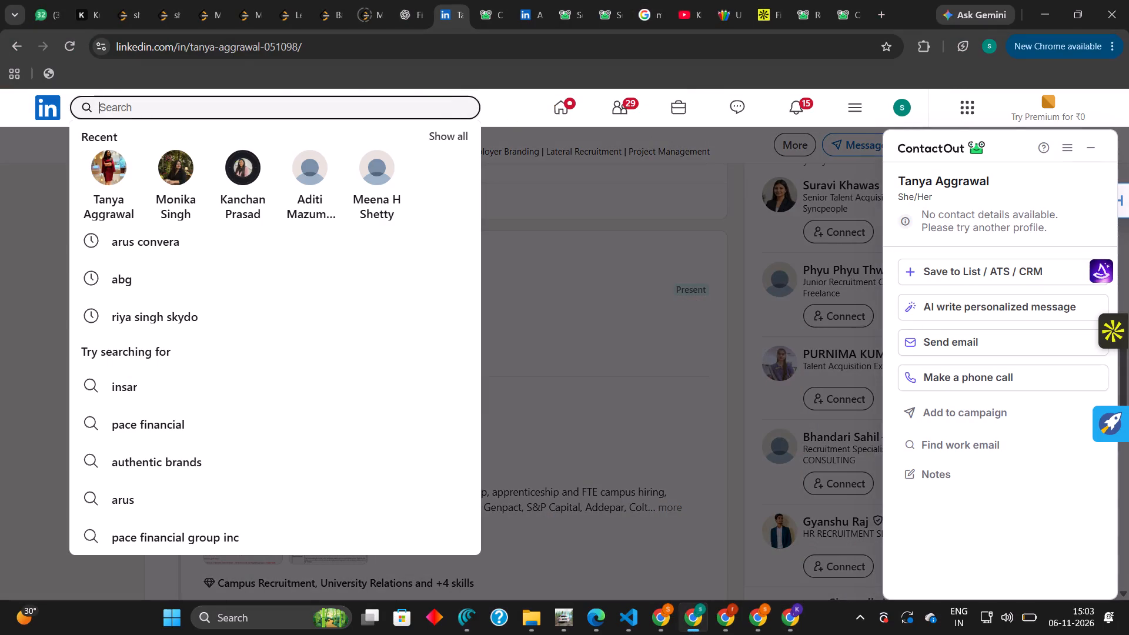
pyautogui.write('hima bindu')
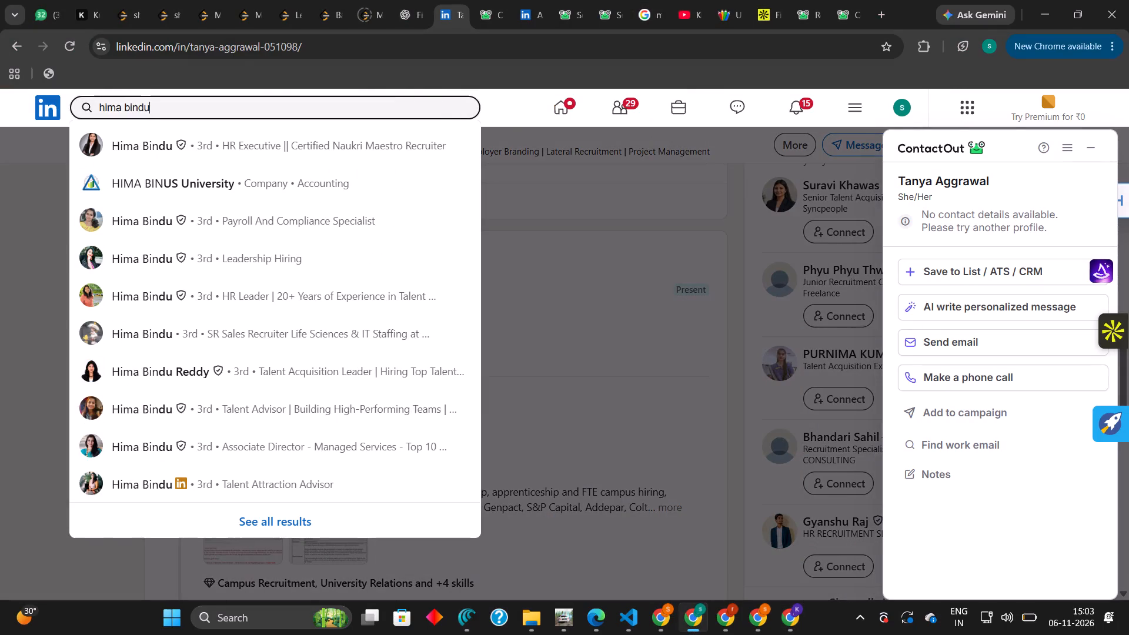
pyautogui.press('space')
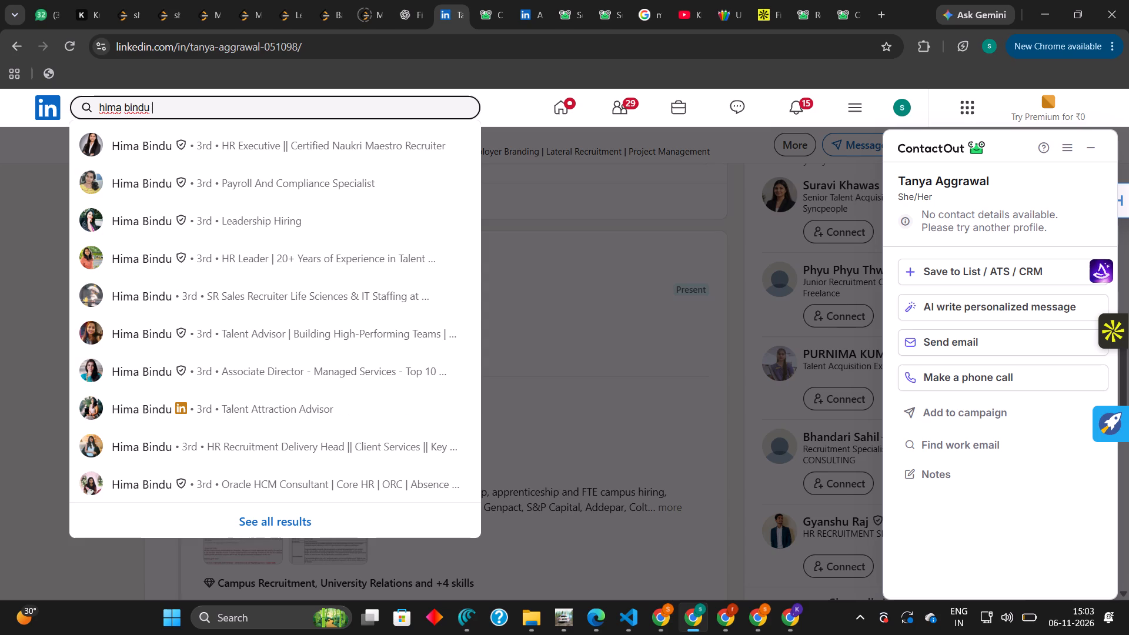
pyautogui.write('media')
pyautogui.click(193, 147)
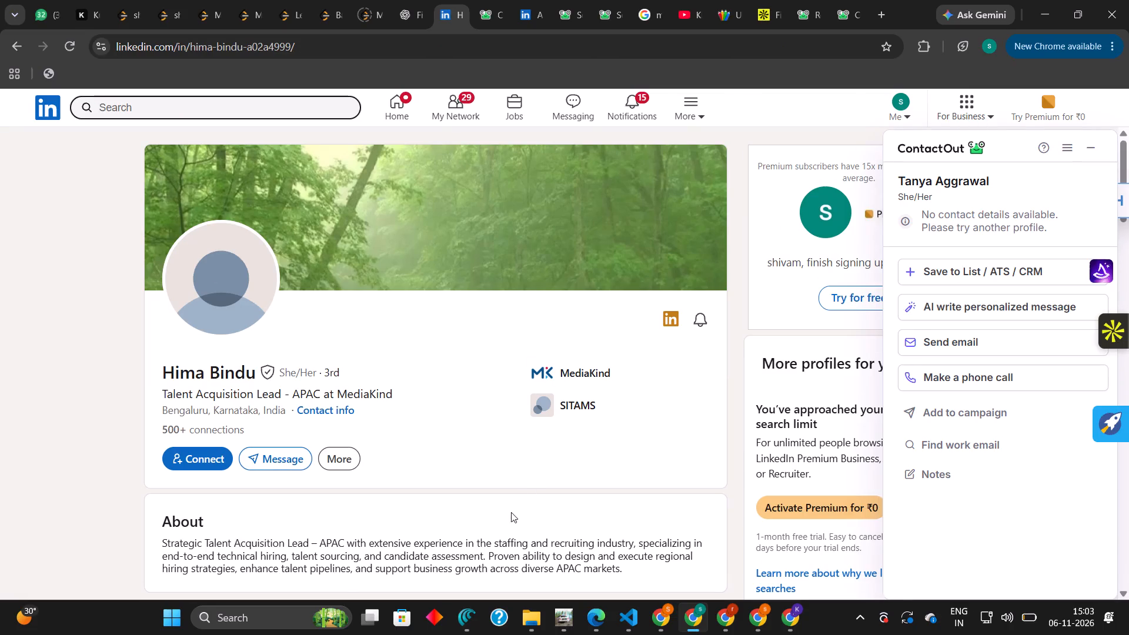
# Reveal the MediaKind recruiter's phone number in ContactOut and copy it.
pyautogui.hscroll(1, 364, 440)
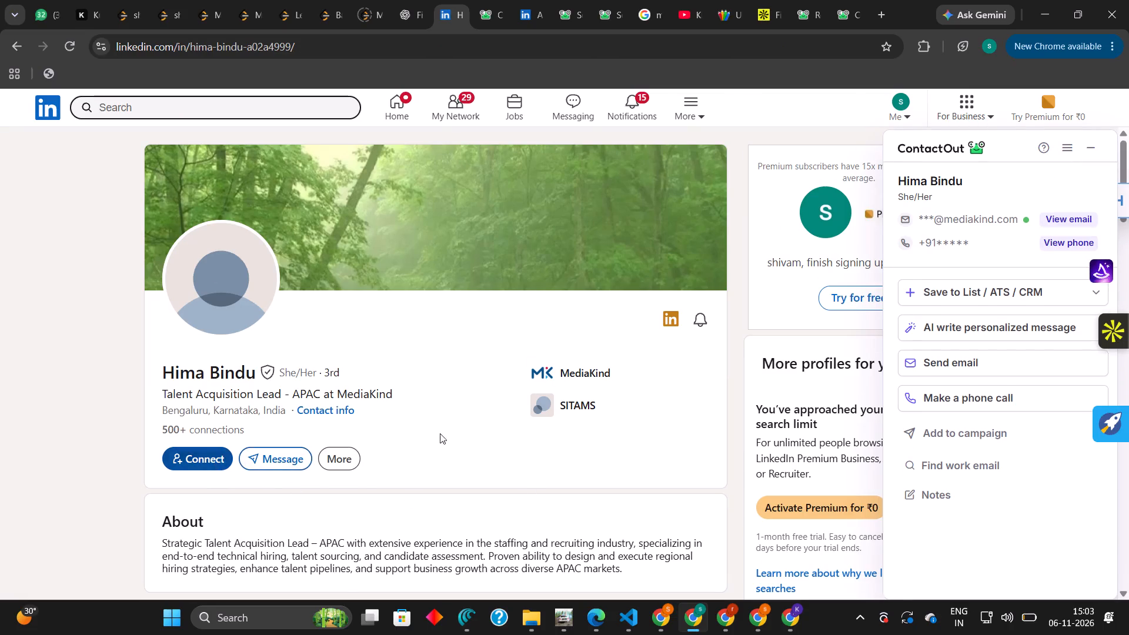
pyautogui.hscroll(1, 440, 433)
pyautogui.click(1054, 243)
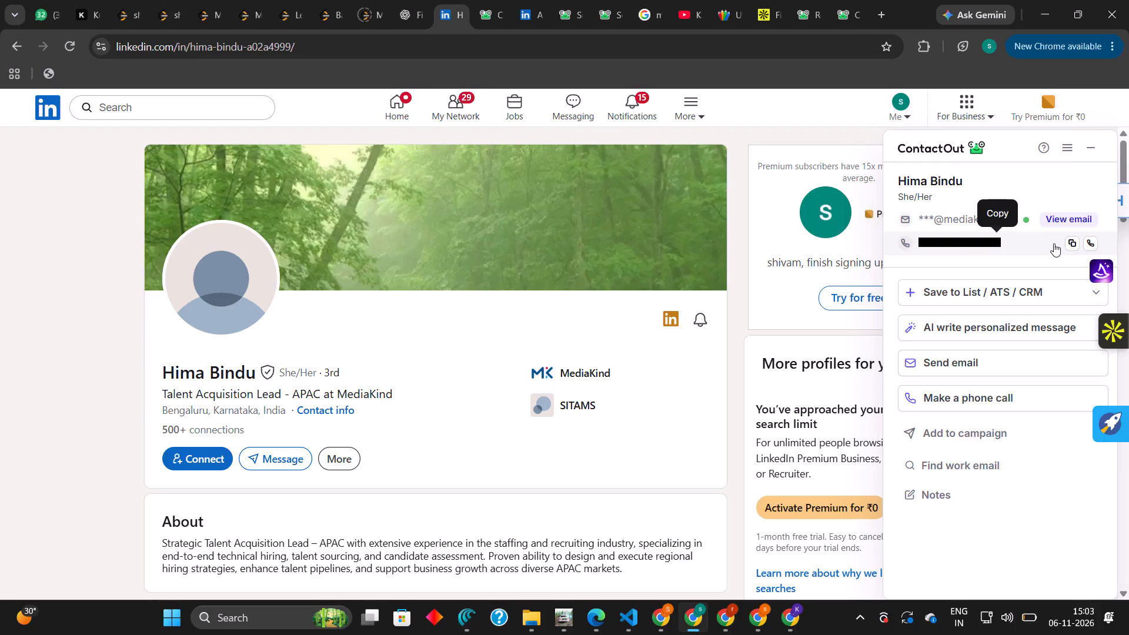
pyautogui.click(1071, 240)
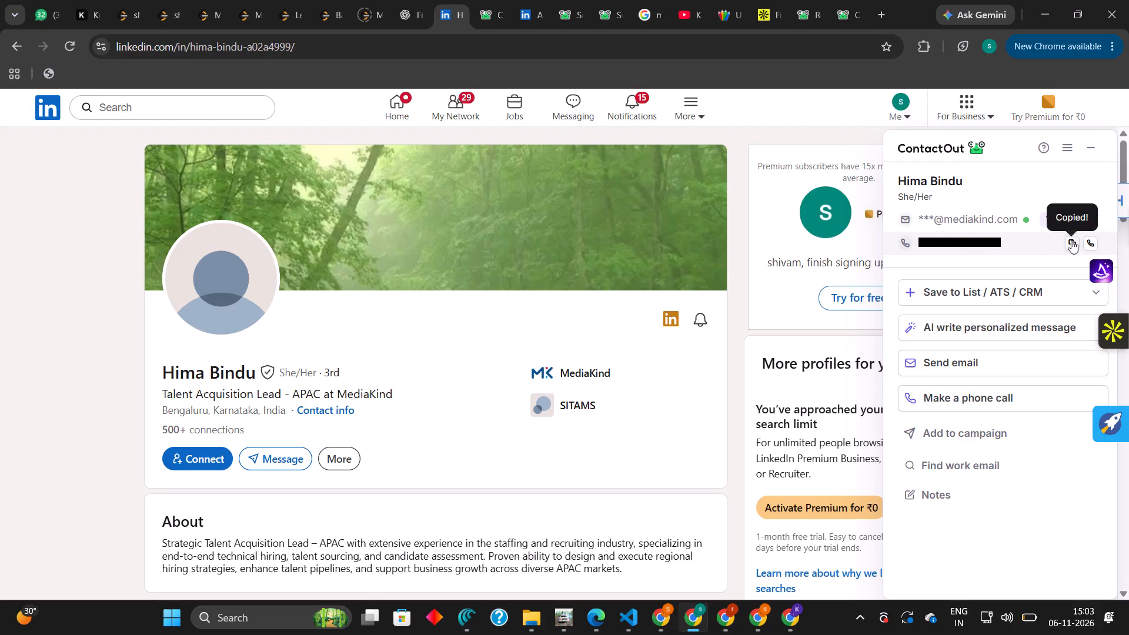
# In the call list, replace the MediaKind contact's number in C6 with the copied one and trim its leading characters.
pyautogui.click(659, 630)
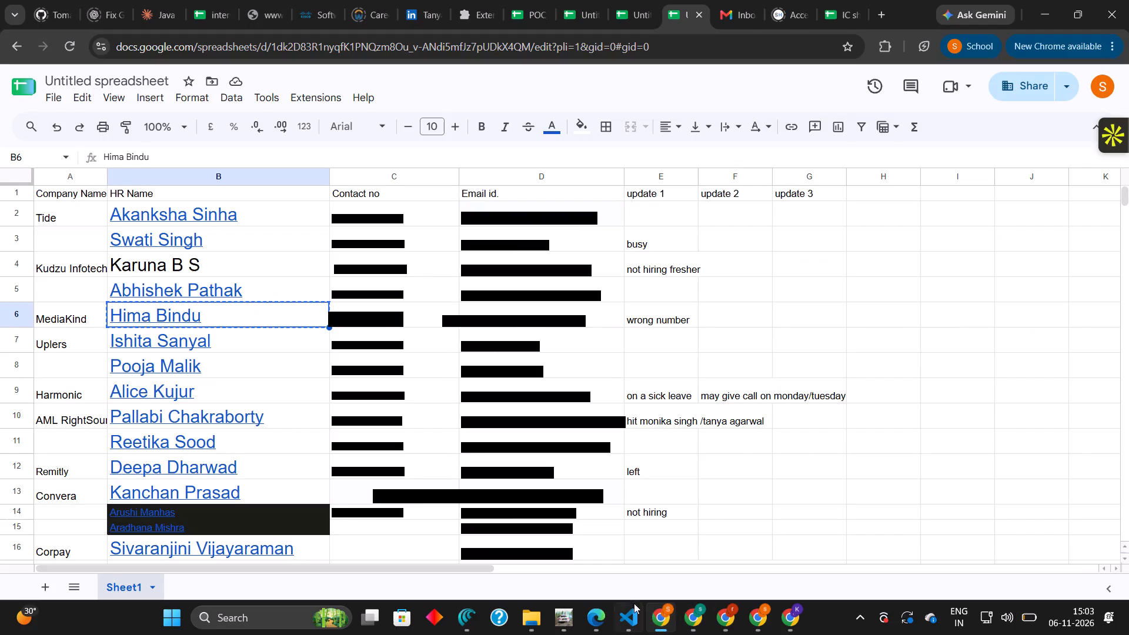
pyautogui.click(405, 330)
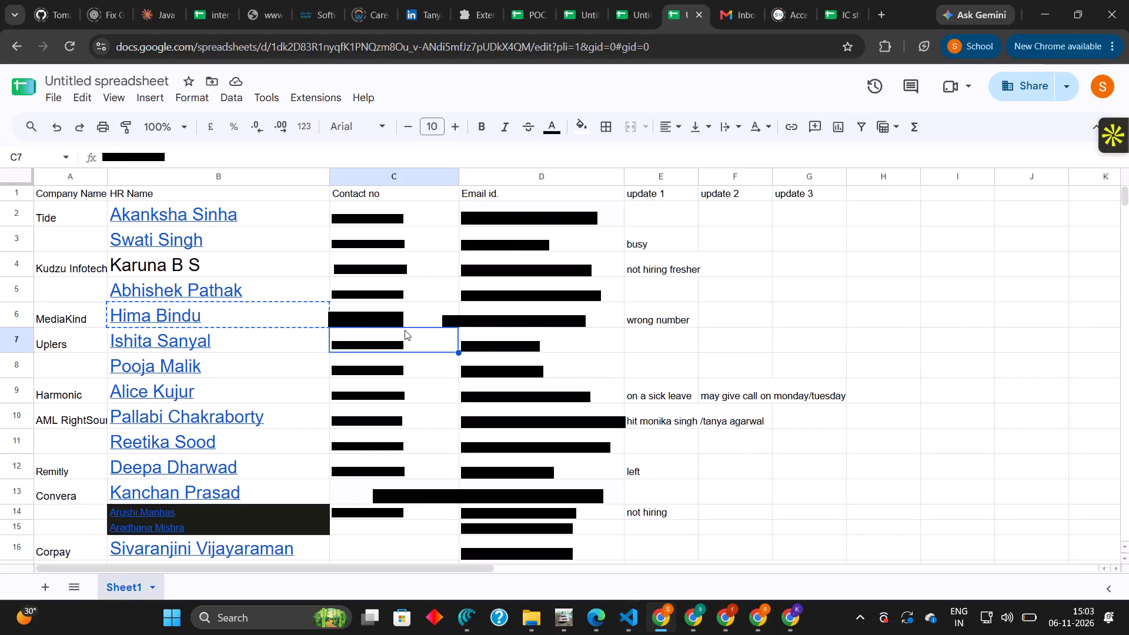
pyautogui.click(401, 319)
pyautogui.press('BackSpace')
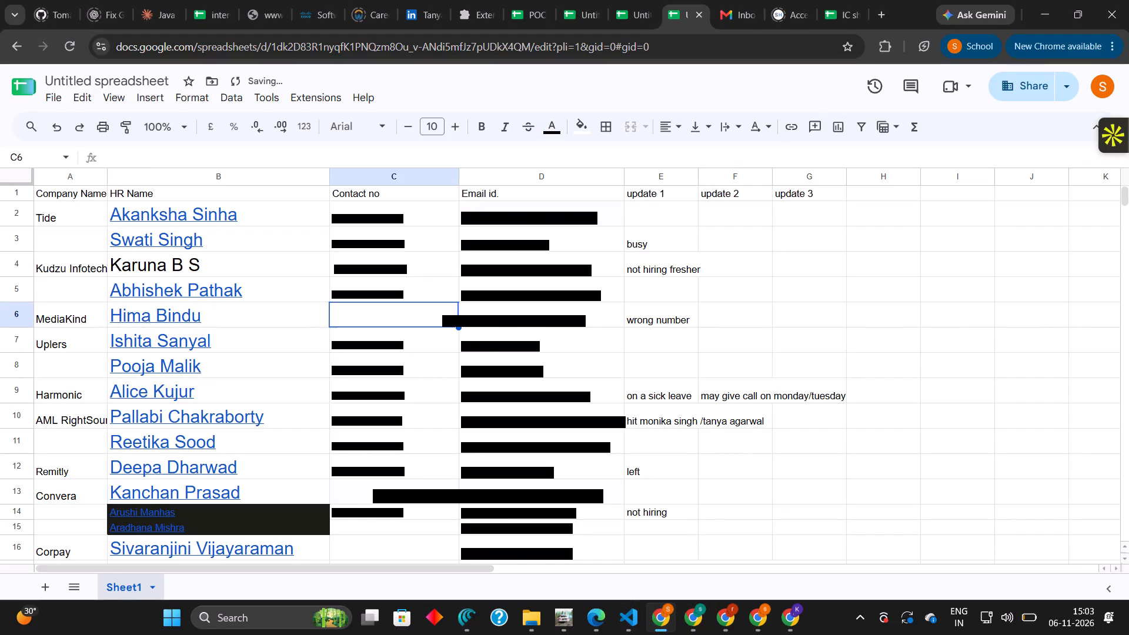
pyautogui.hotkey('ctrl', 'v')
pyautogui.doubleClick(388, 315)
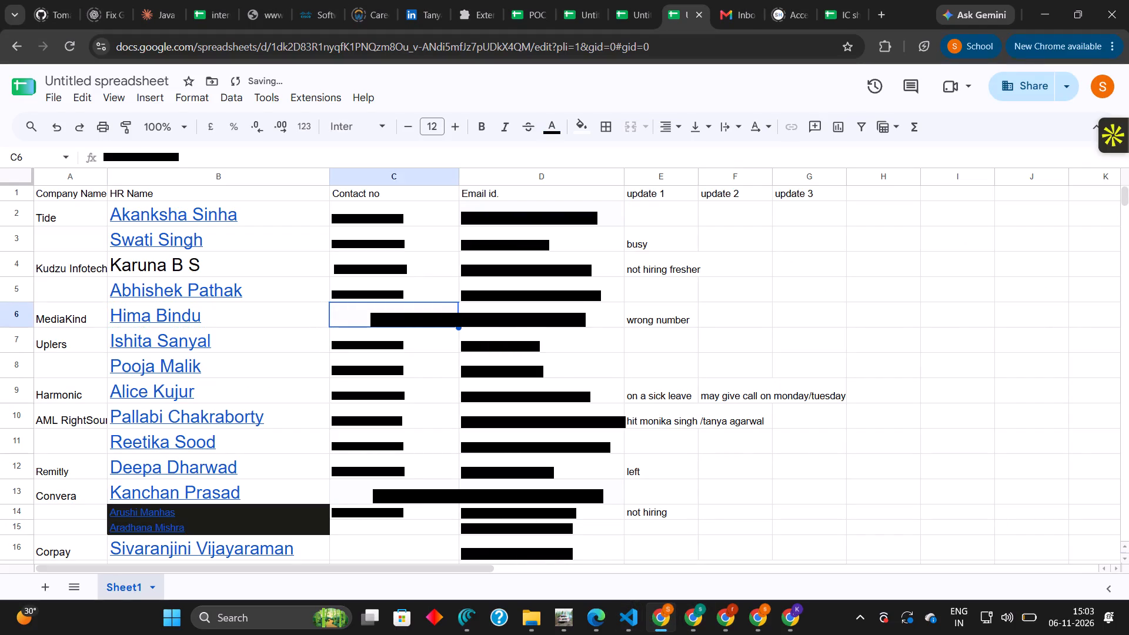
pyautogui.press('Left')
pyautogui.press('Left')
pyautogui.press('Left')
pyautogui.press('Left')
pyautogui.press('Left')
pyautogui.press('Left')
pyautogui.press('Left')
pyautogui.press('Left')
pyautogui.press('Left')
pyautogui.press('Left')
pyautogui.press('Left')
pyautogui.press('Left')
pyautogui.press('Left')
pyautogui.press('Left')
pyautogui.press('Left')
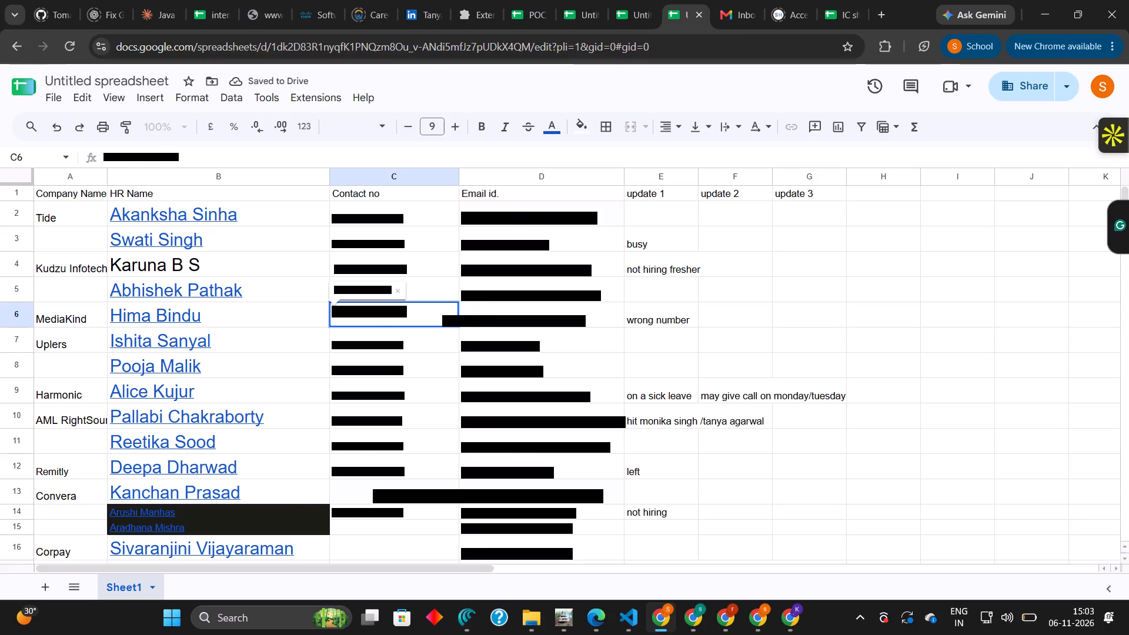
pyautogui.press('Right')
pyautogui.press('Right')
pyautogui.press('BackSpace')
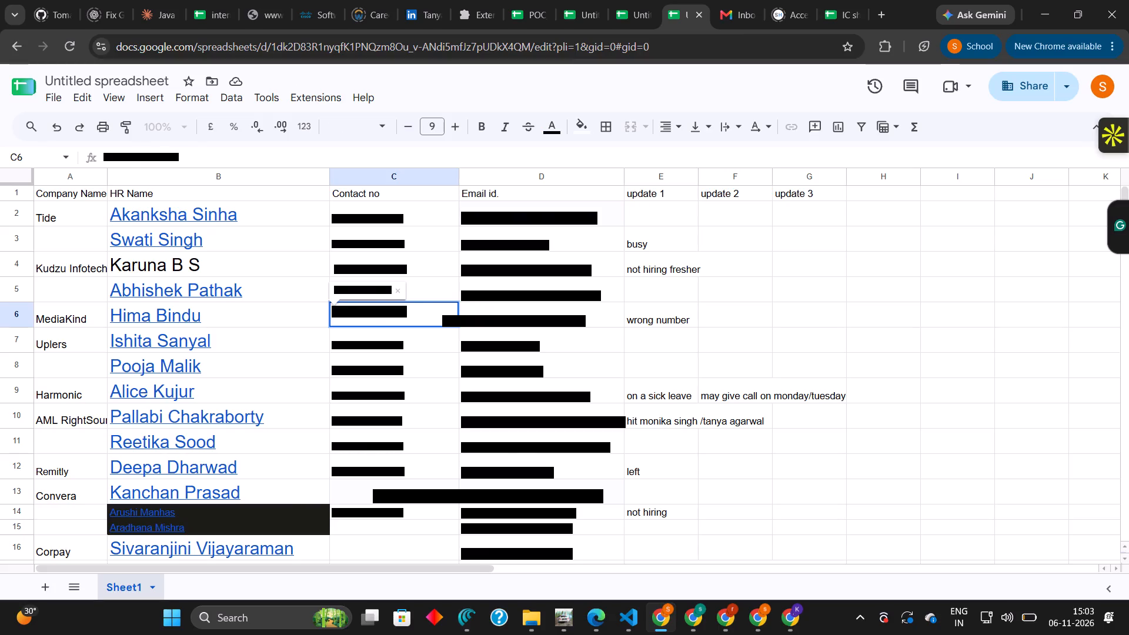
pyautogui.press('BackSpace')
# Clear the update 1 note in the MediaKind contact's row.
pyautogui.click(659, 313)
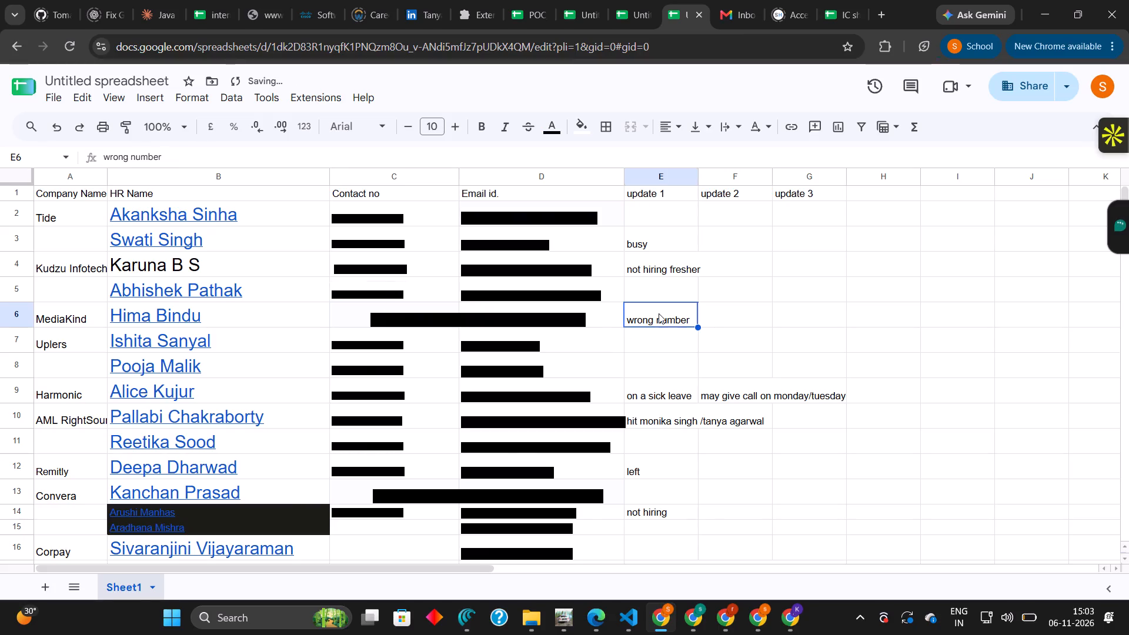
pyautogui.press('BackSpace')
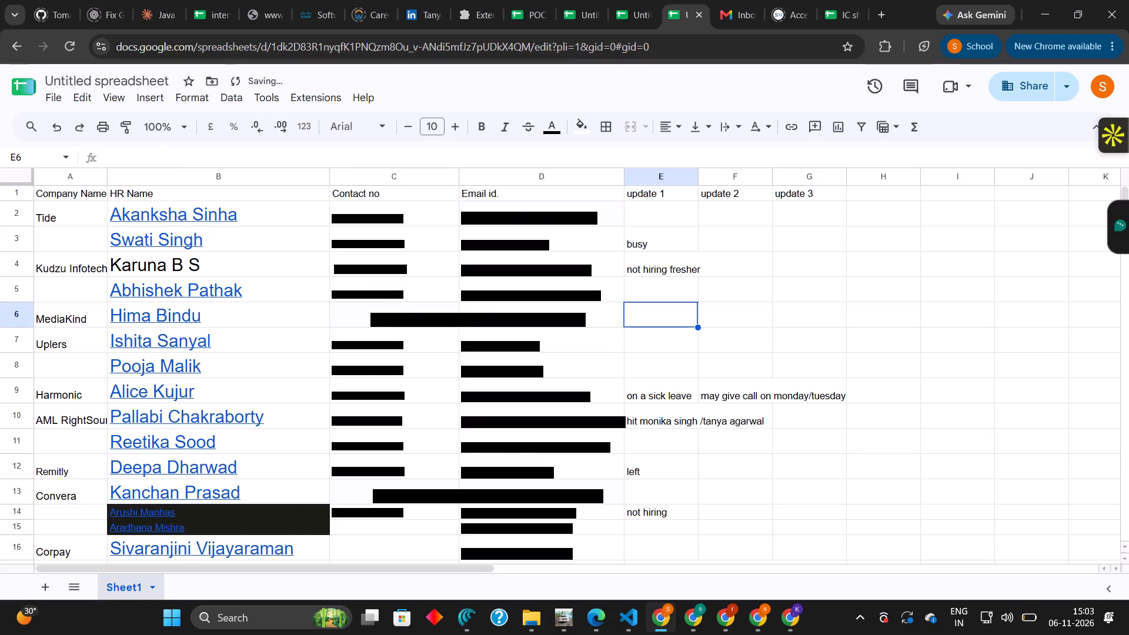
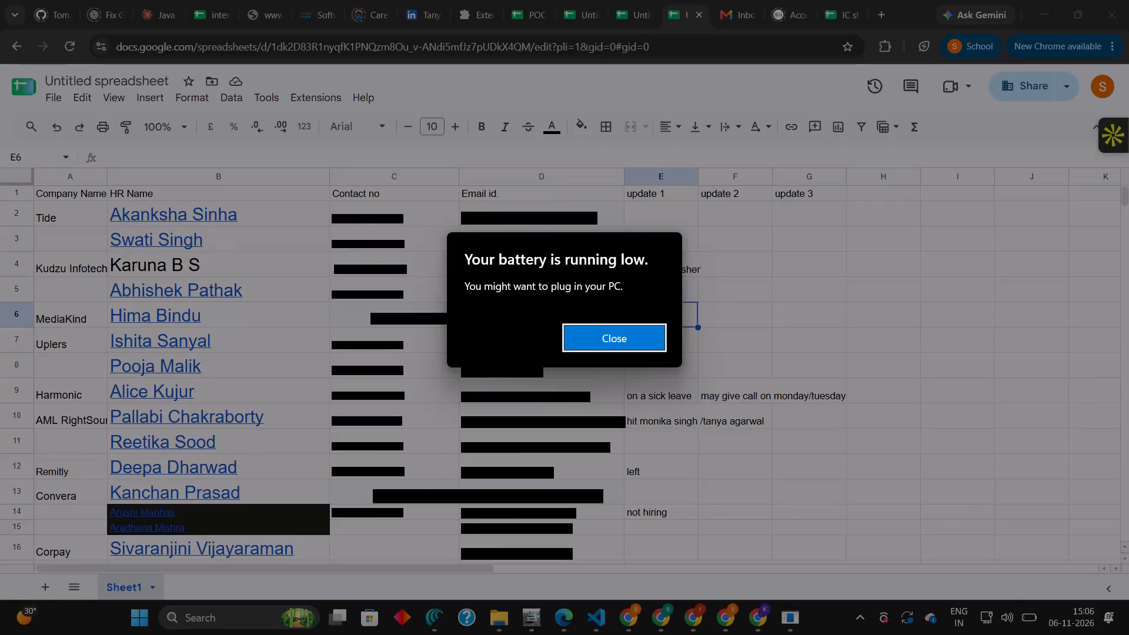
# Dismiss the low-battery notice covering the HR call list.
pyautogui.click(622, 343)
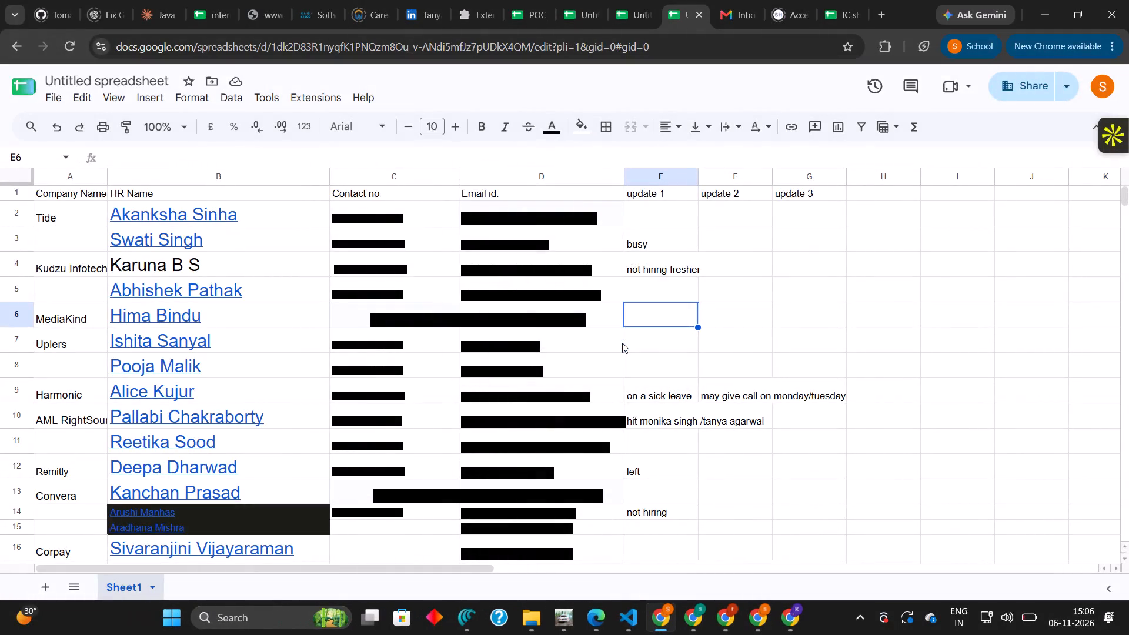